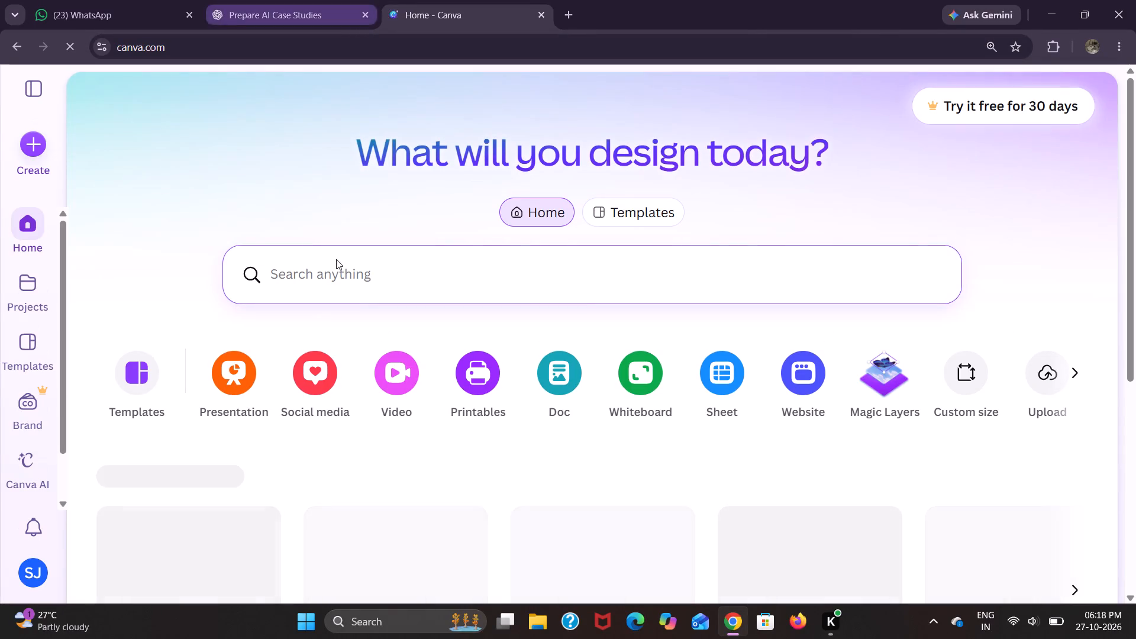
# Open the WEEKND design from the recent projects.
pyautogui.click(33, 301)
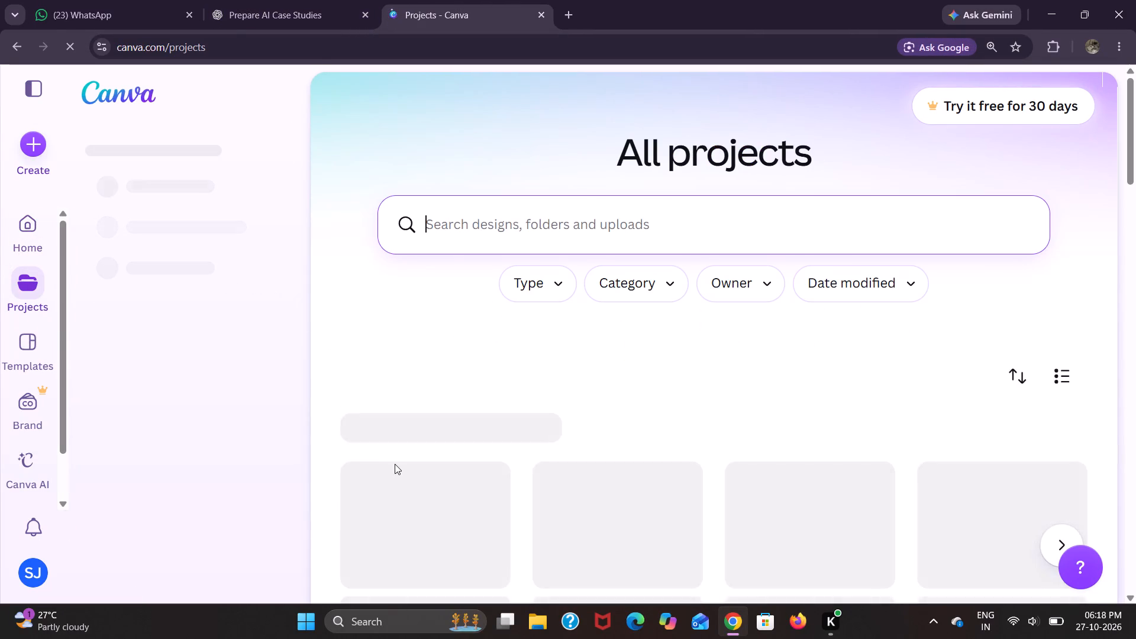
pyautogui.scroll(-2, 395, 464)
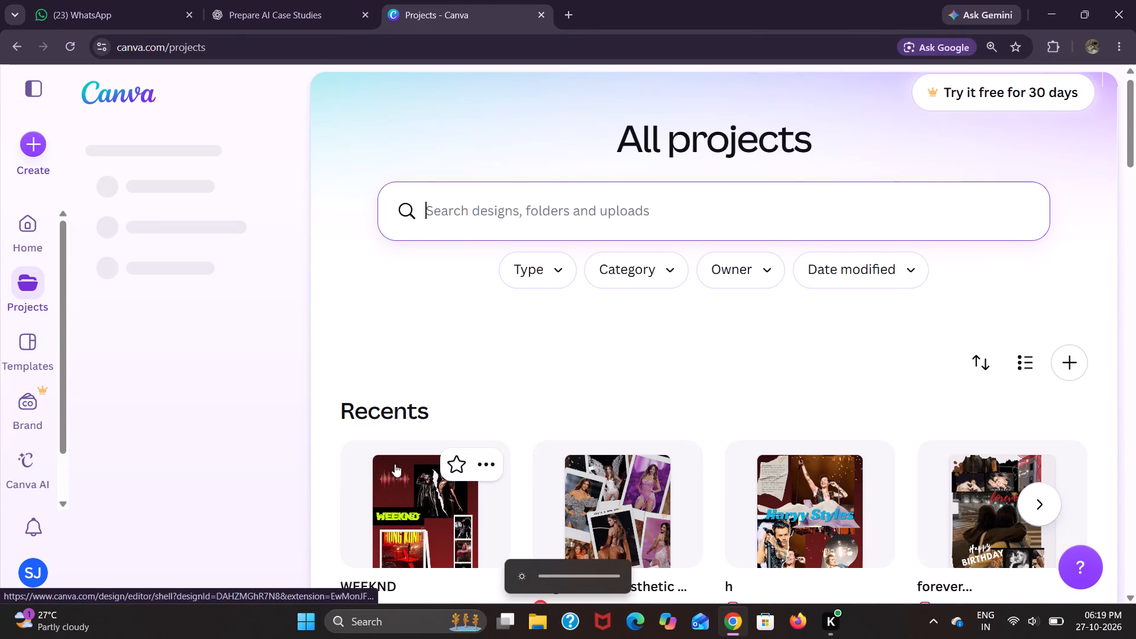
pyautogui.click(418, 579)
pyautogui.scroll(-1, 511, 296)
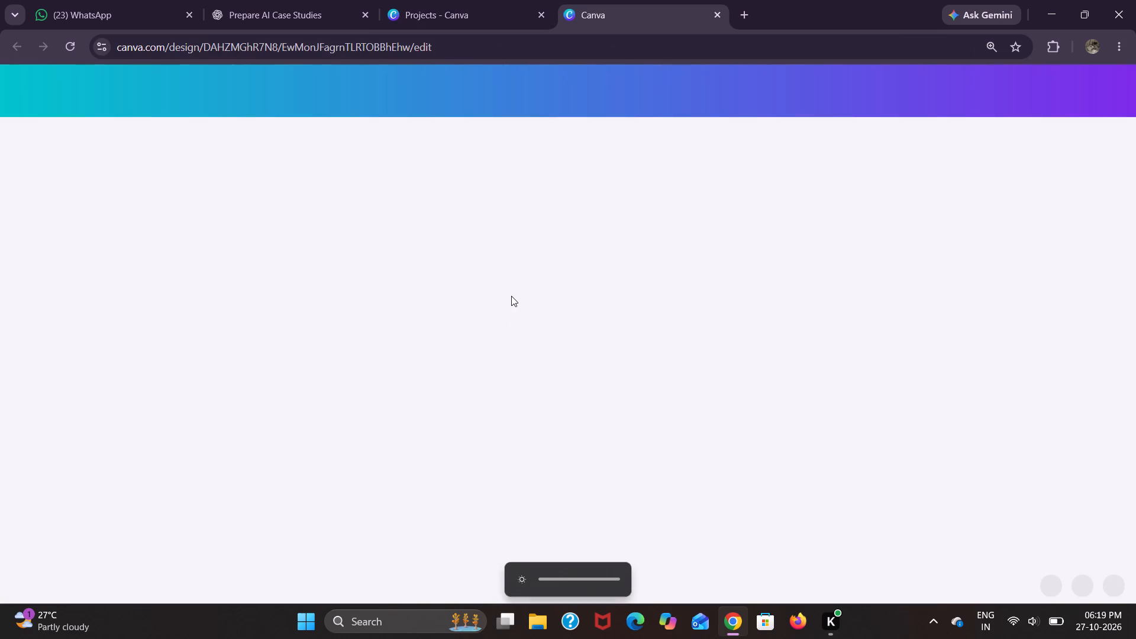
pyautogui.scroll(-2, 511, 296)
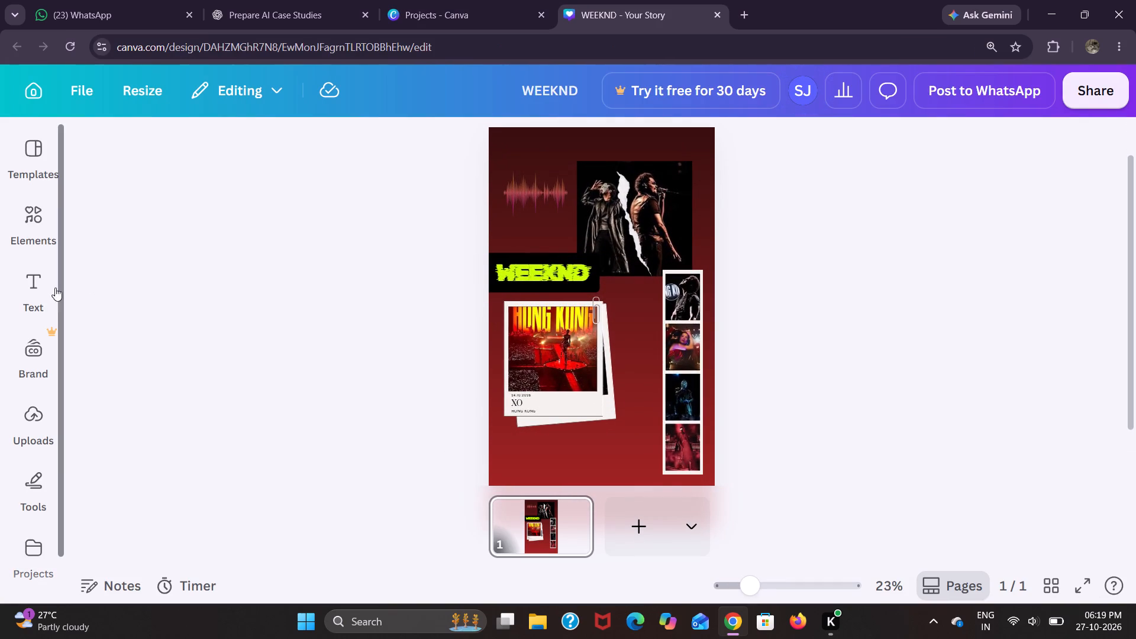
# Search the web in a new browser tab for "weeknd hong kong song audio book hd".
pyautogui.click(751, 20)
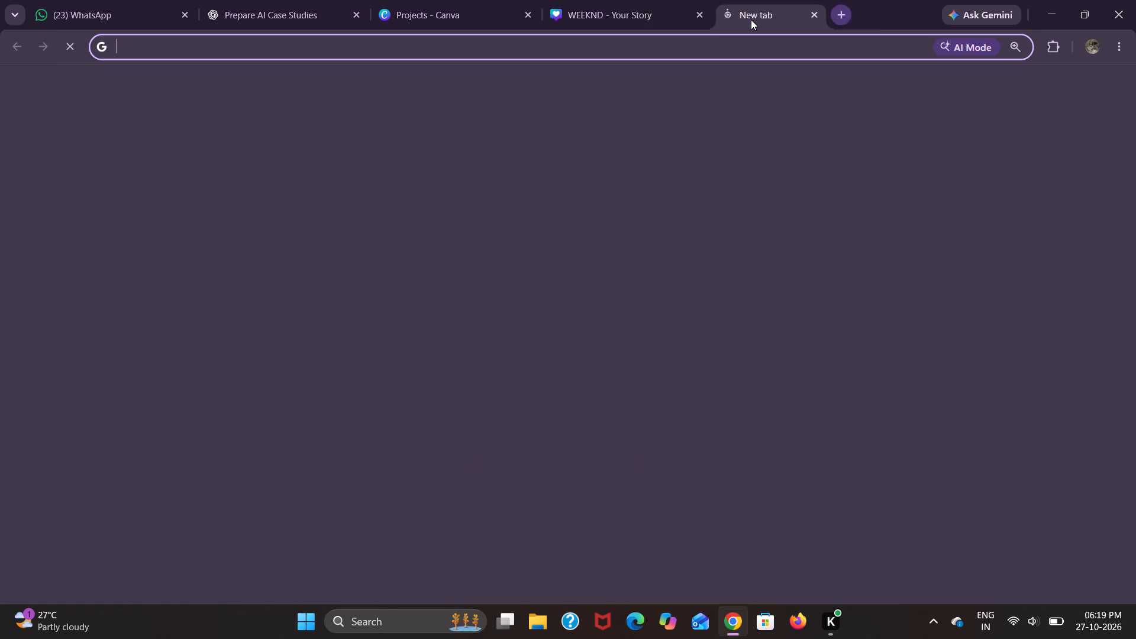
pyautogui.write('weekndh')
pyautogui.press('BackSpace')
pyautogui.press('space')
pyautogui.write('hong kong song audi')
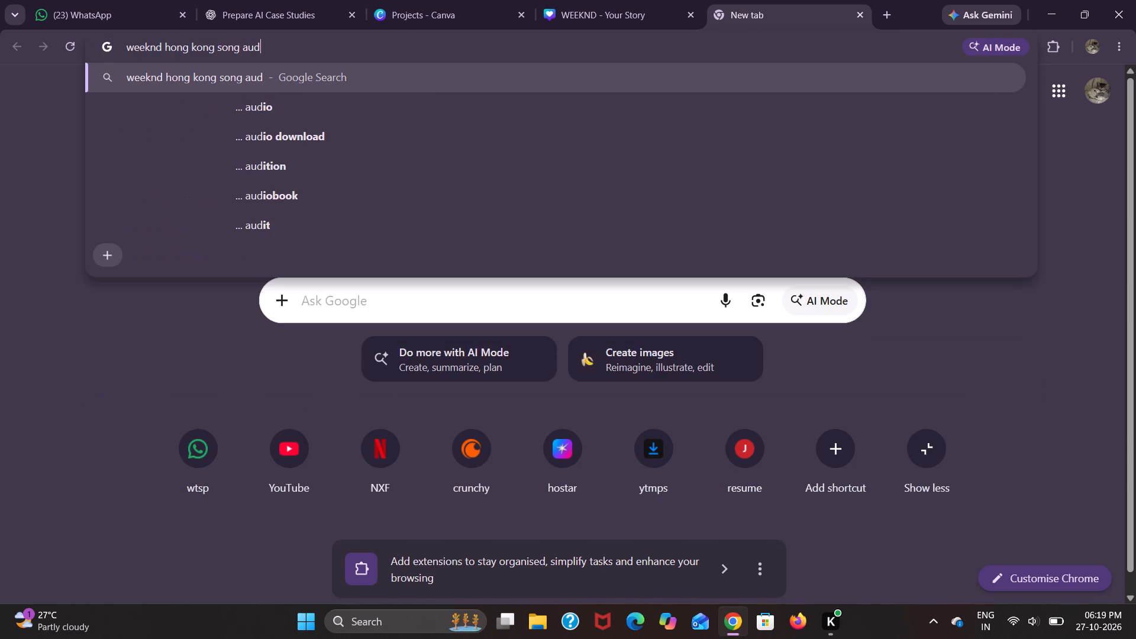
pyautogui.press('BackSpace')
pyautogui.write('io book hd')
pyautogui.press('Return')
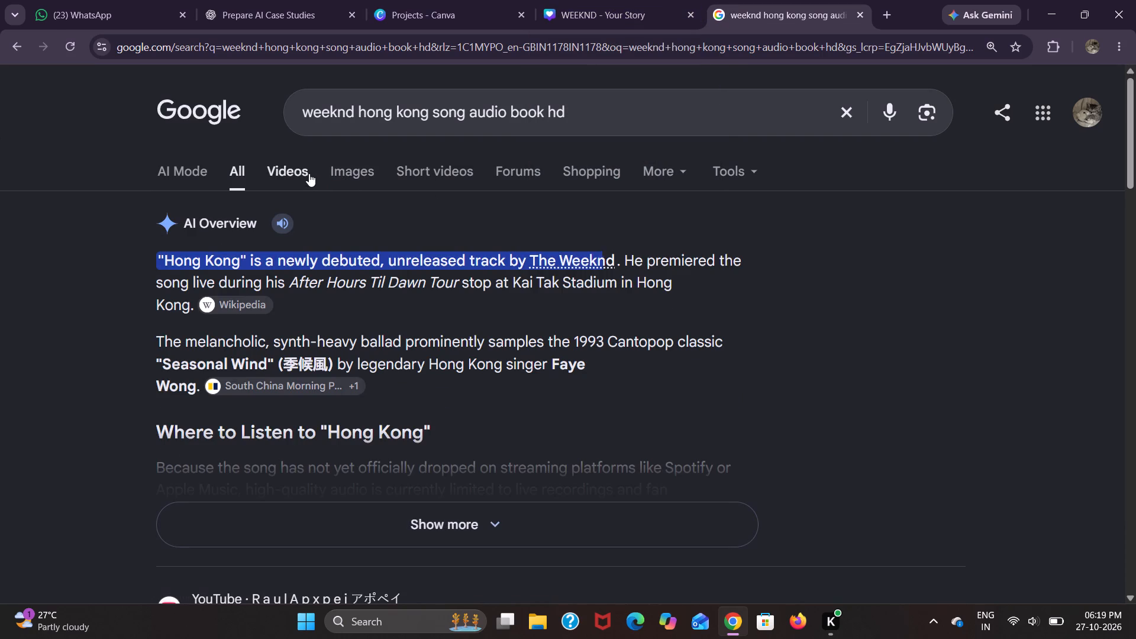
# Look through the image results for a suitable Weeknd Hong Kong song picture.
pyautogui.click(335, 166)
pyautogui.scroll(-1, 394, 243)
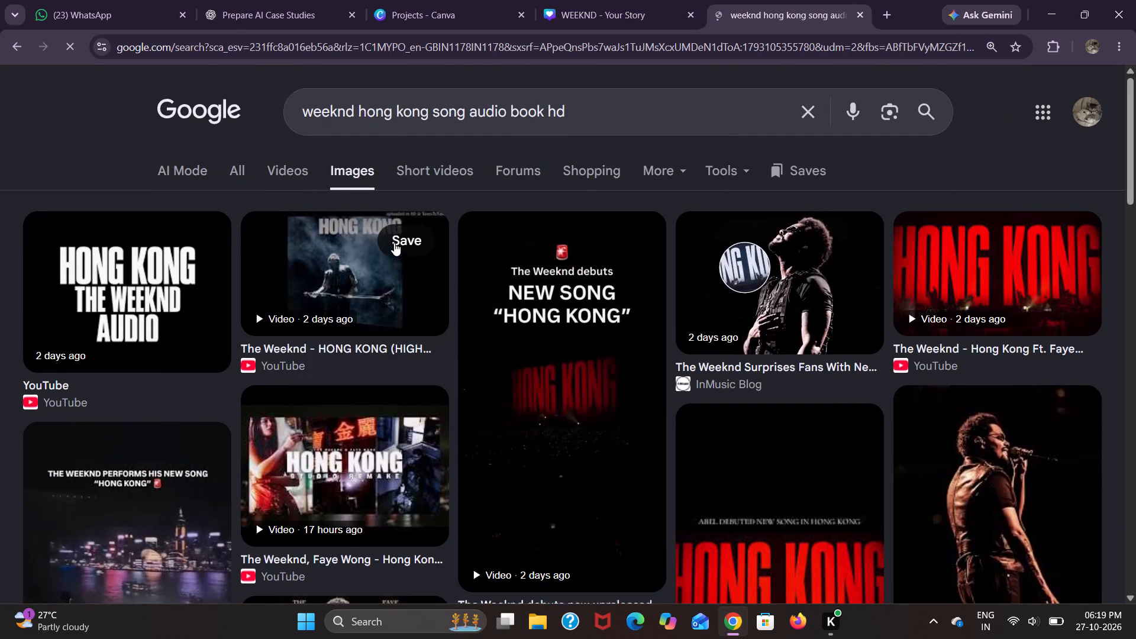
pyautogui.scroll(-2, 394, 243)
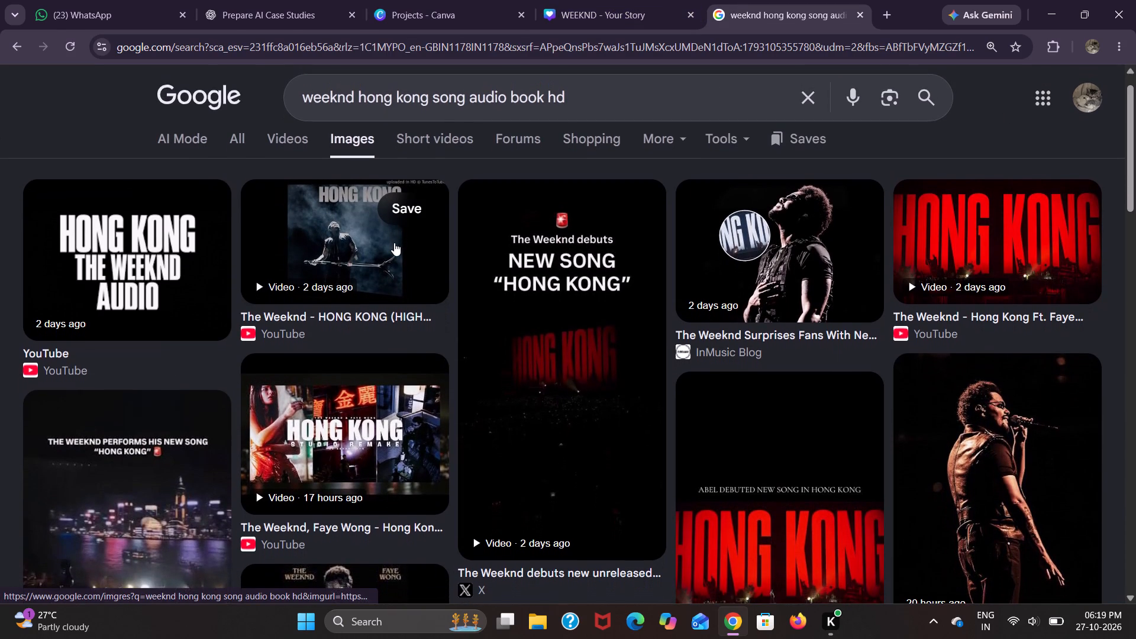
pyautogui.scroll(-2, 394, 243)
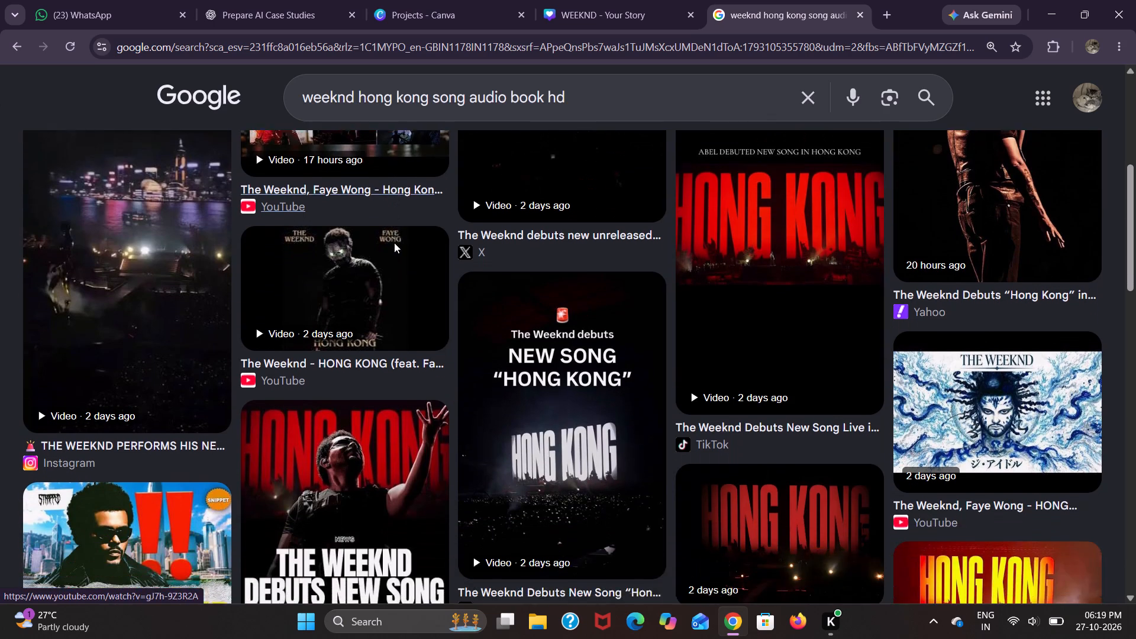
pyautogui.scroll(-3, 394, 243)
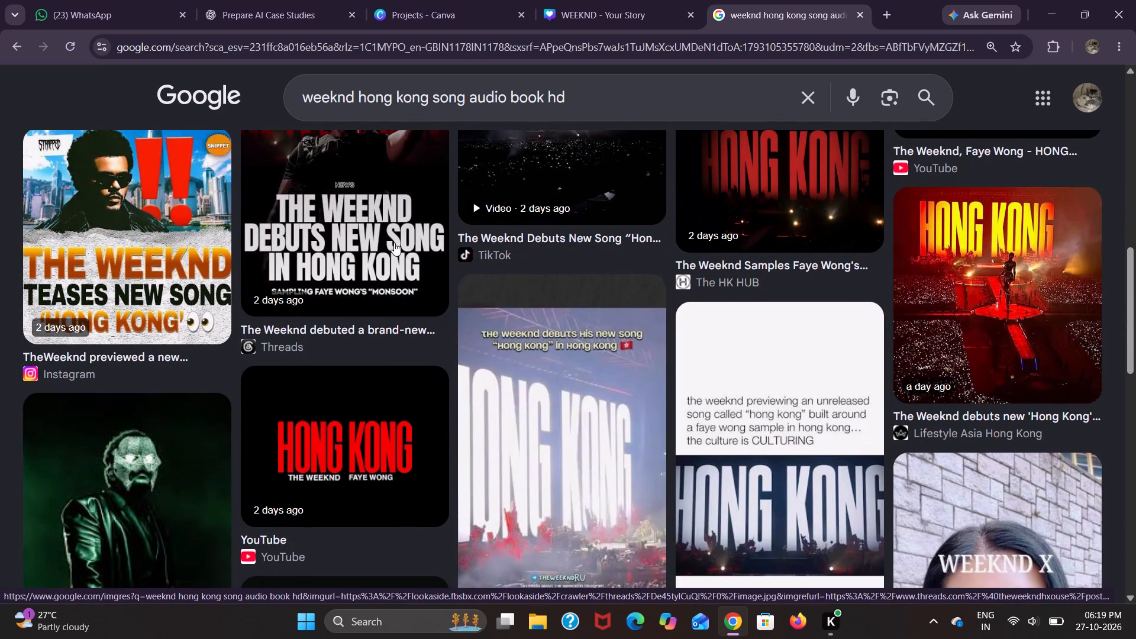
pyautogui.scroll(-9, 394, 243)
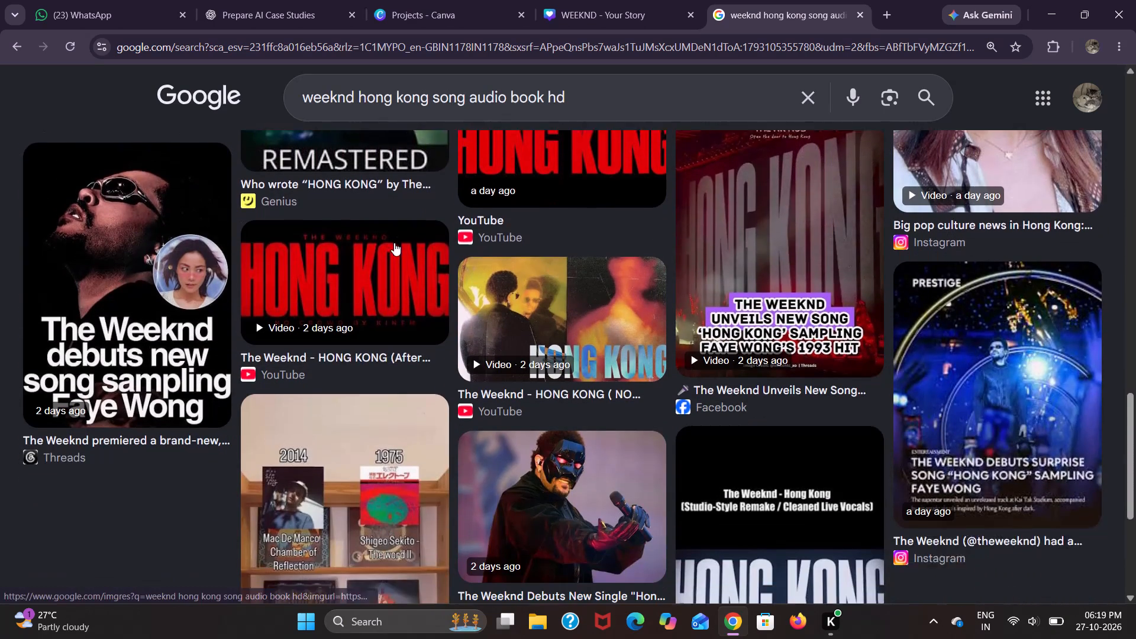
pyautogui.scroll(-7, 394, 243)
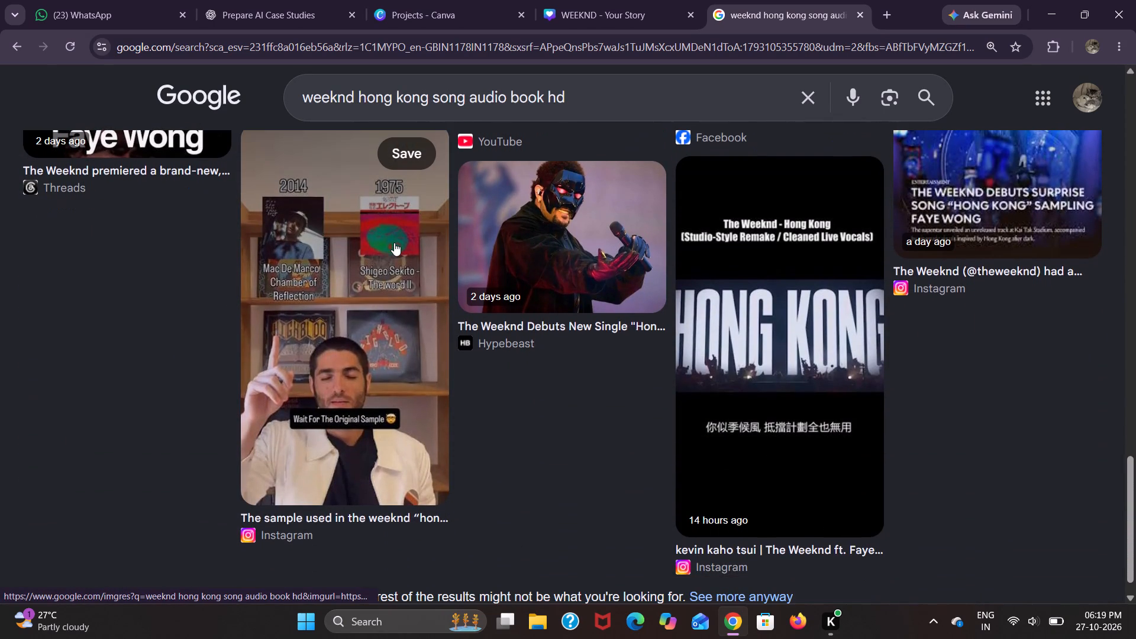
pyautogui.scroll(-3, 394, 243)
pyautogui.scroll(9, 394, 243)
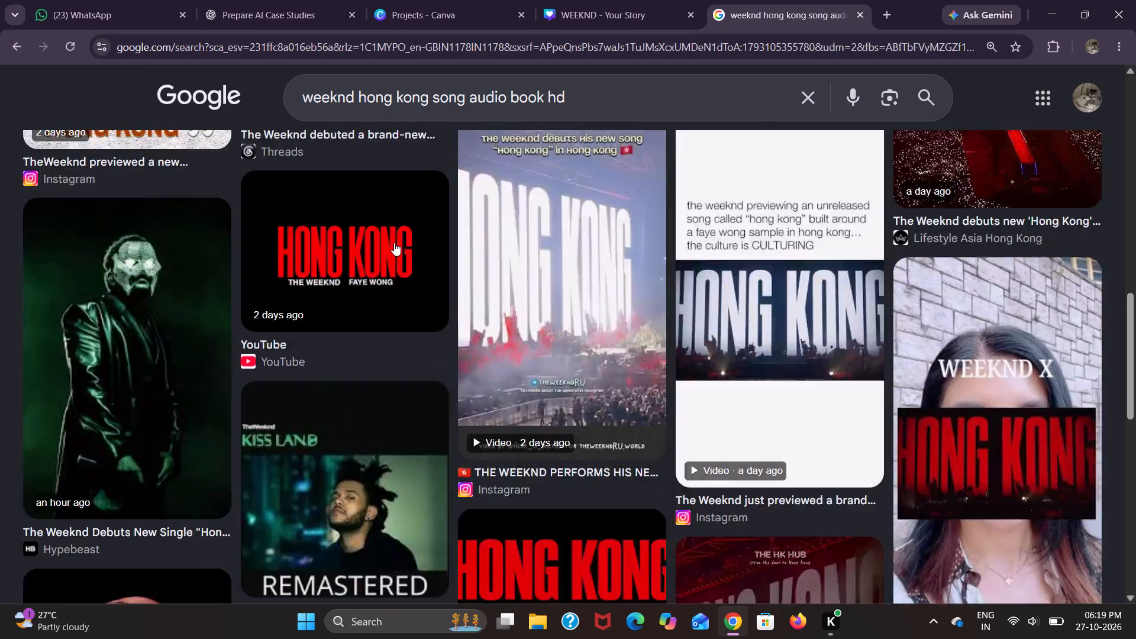
pyautogui.scroll(1, 459, 269)
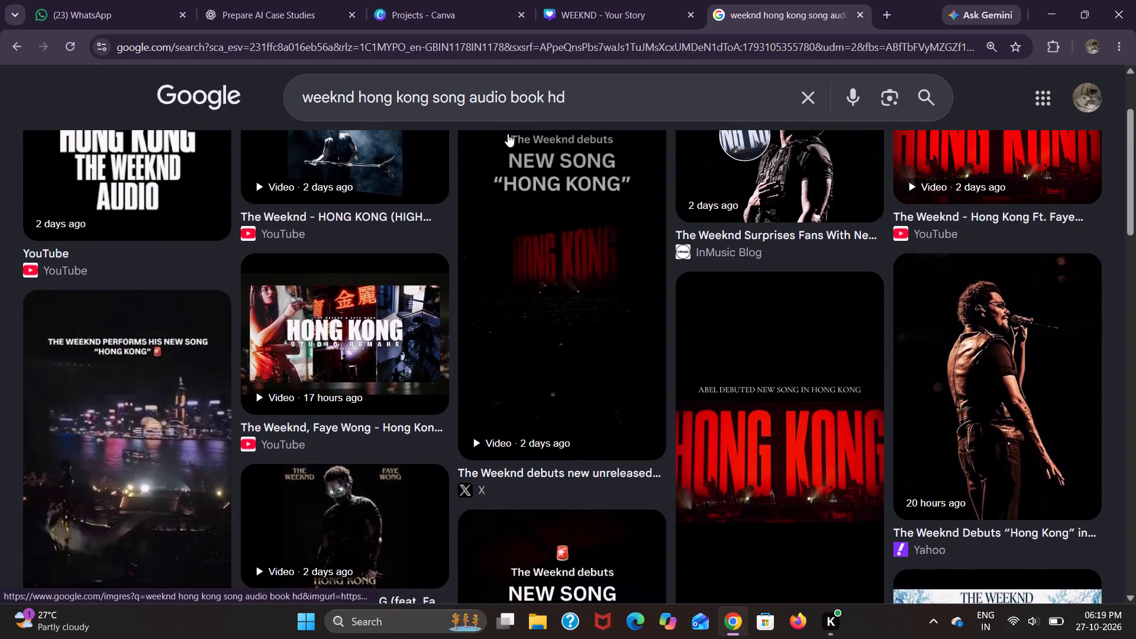
# Change the image search to "weeknd hong kong song audio cover hd".
pyautogui.doubleClick(519, 93)
pyautogui.press('BackSpace')
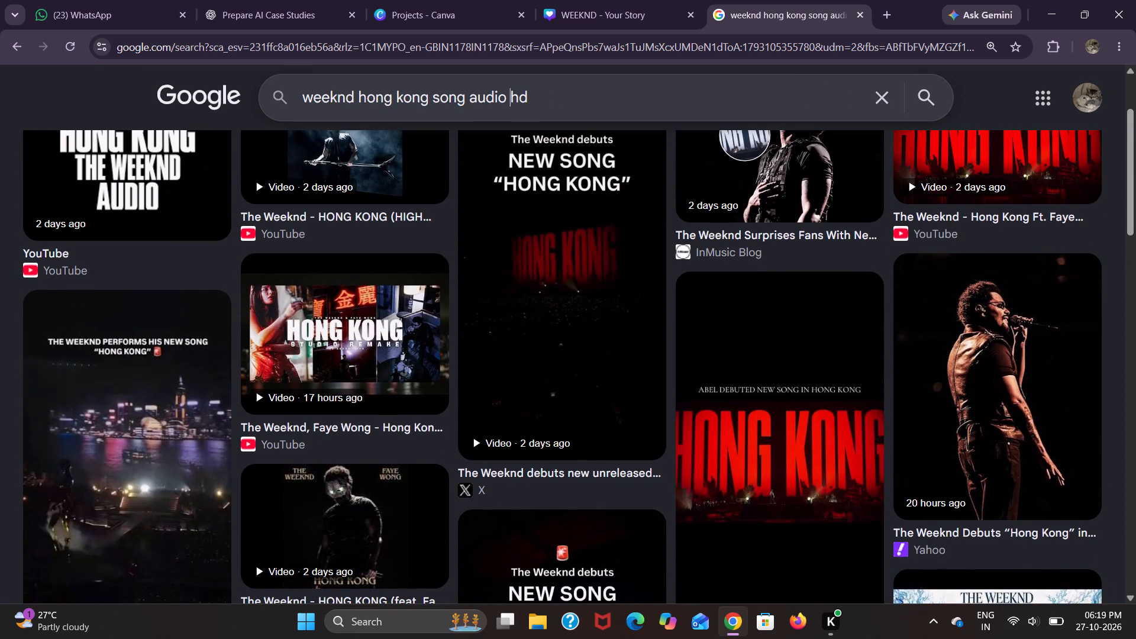
pyautogui.write('cobe')
pyautogui.press('BackSpace')
pyautogui.press('BackSpace')
pyautogui.write('ver')
pyautogui.press('space')
pyautogui.press('Return')
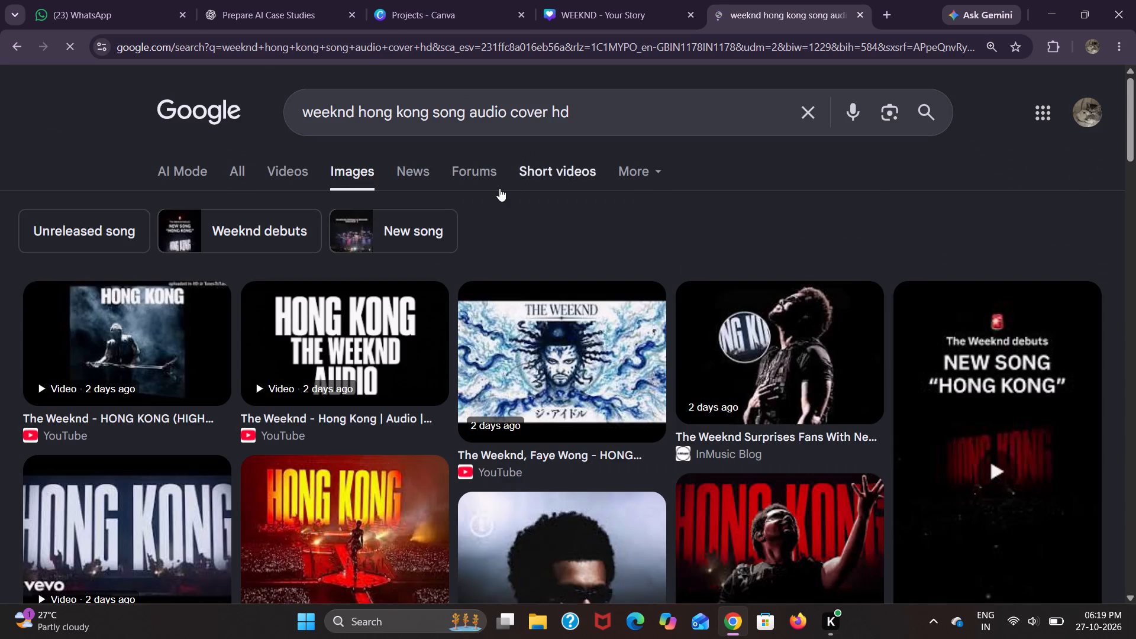
# Examine the new image results for a Hong Kong song cover to use in the WEEKND design.
pyautogui.scroll(-5, 499, 188)
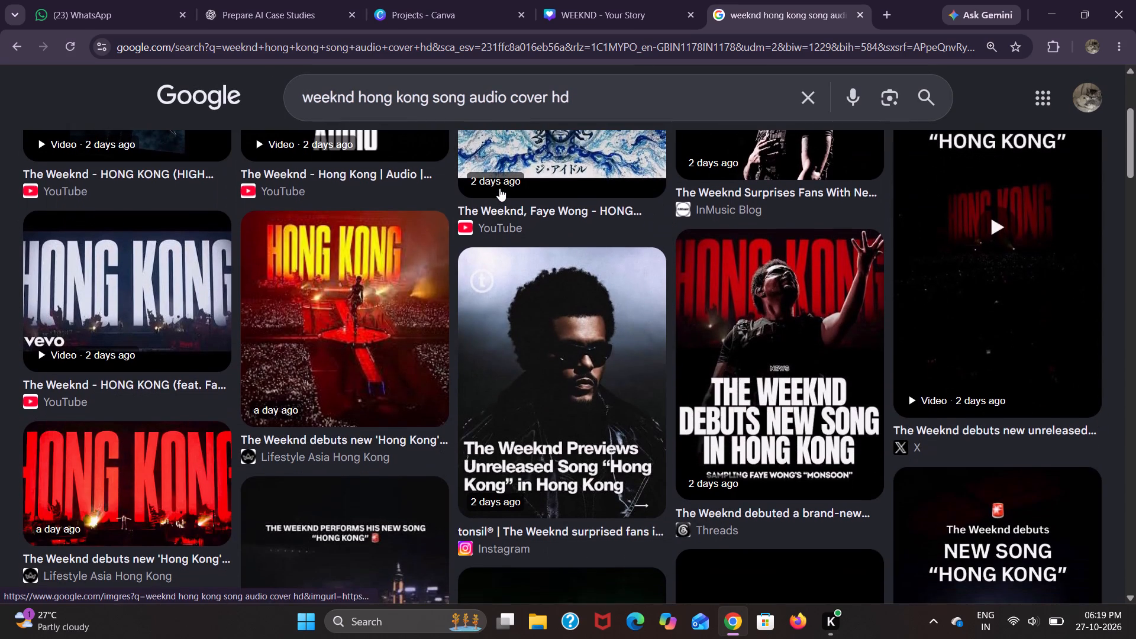
pyautogui.scroll(-6, 499, 188)
pyautogui.hscroll(1, 499, 188)
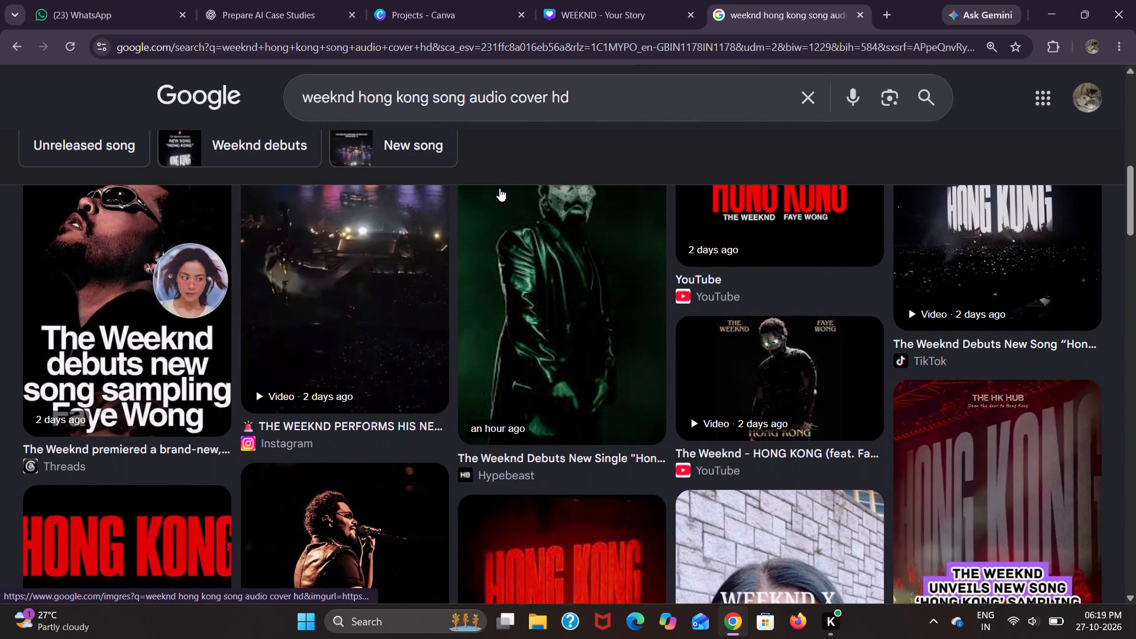
pyautogui.hscroll(2, 499, 188)
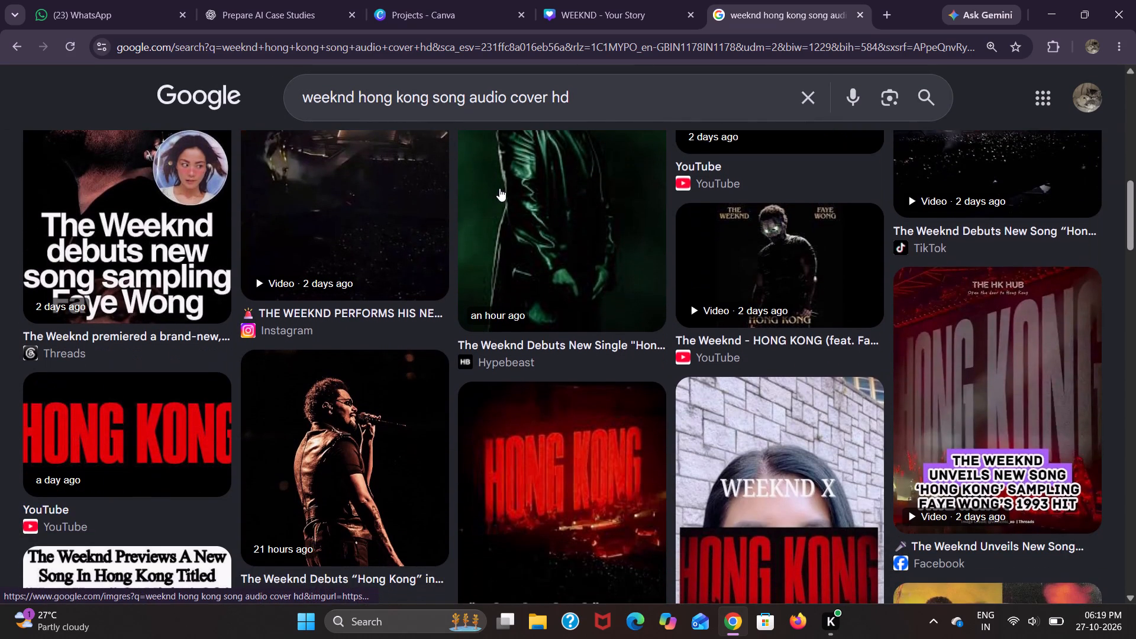
pyautogui.hscroll(1, 499, 188)
pyautogui.scroll(-8, 499, 188)
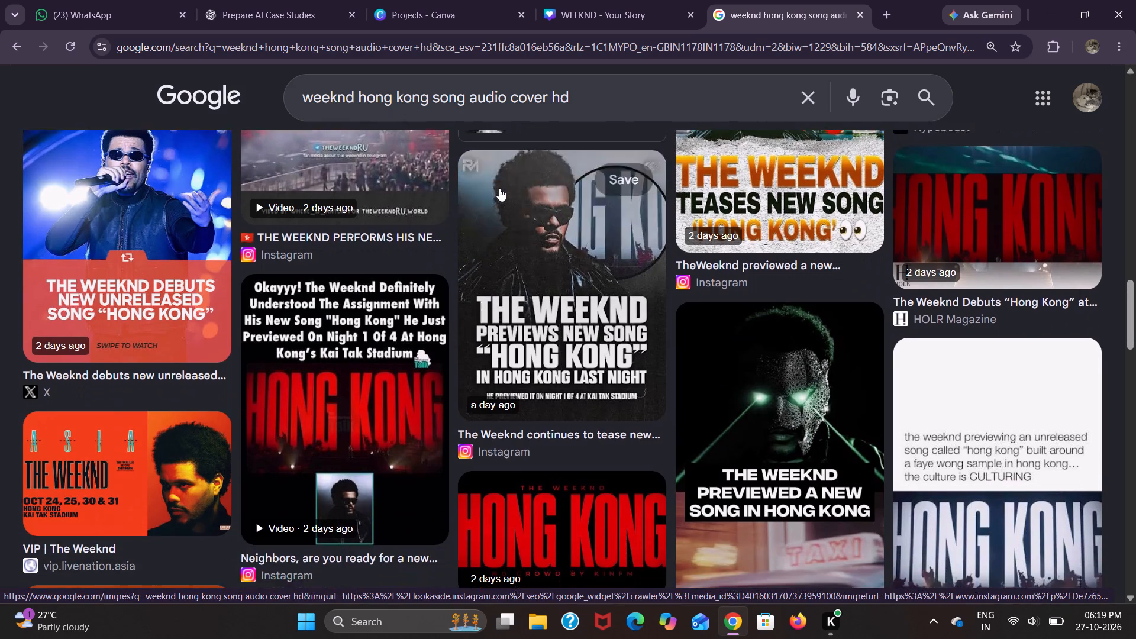
pyautogui.scroll(-5, 499, 188)
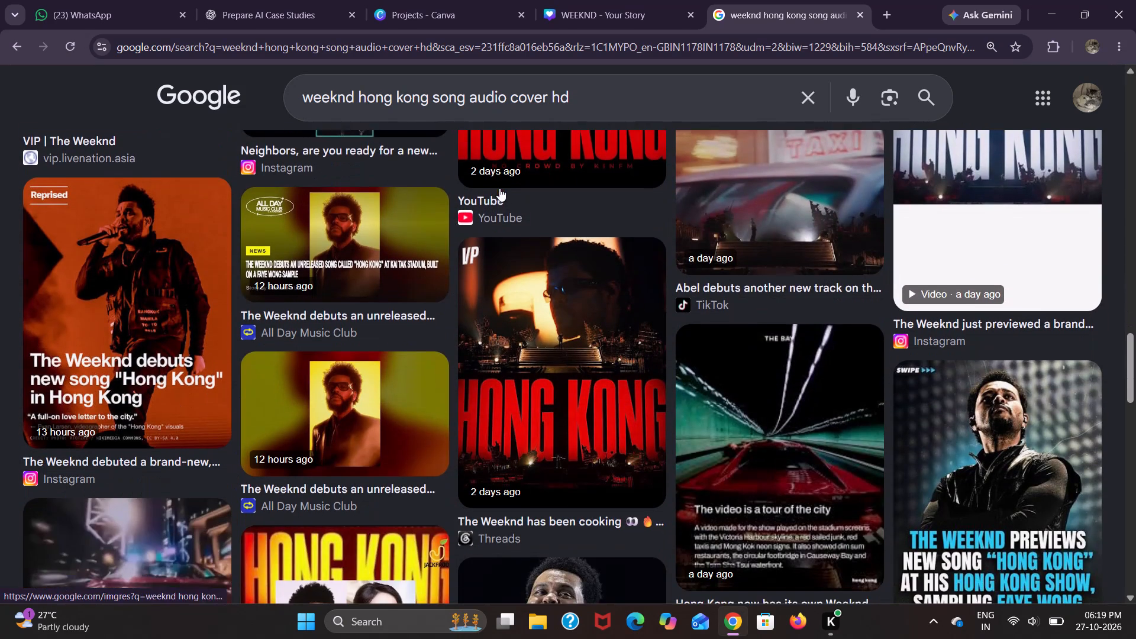
pyautogui.scroll(-3, 499, 188)
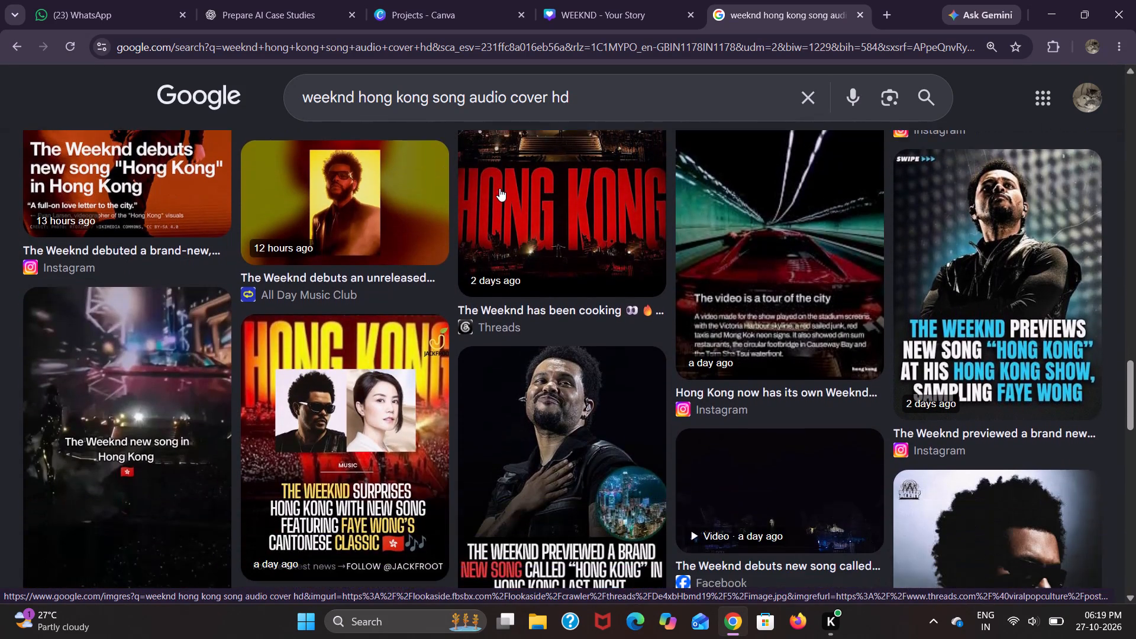
pyautogui.scroll(-10, 499, 188)
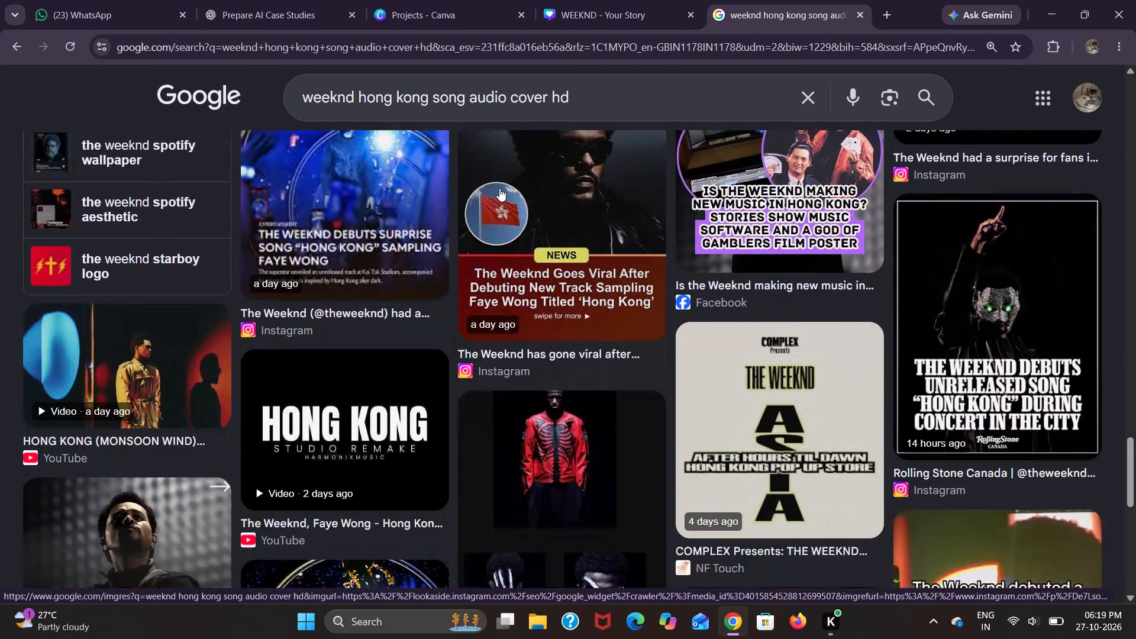
pyautogui.scroll(-7, 499, 188)
pyautogui.scroll(1, 499, 188)
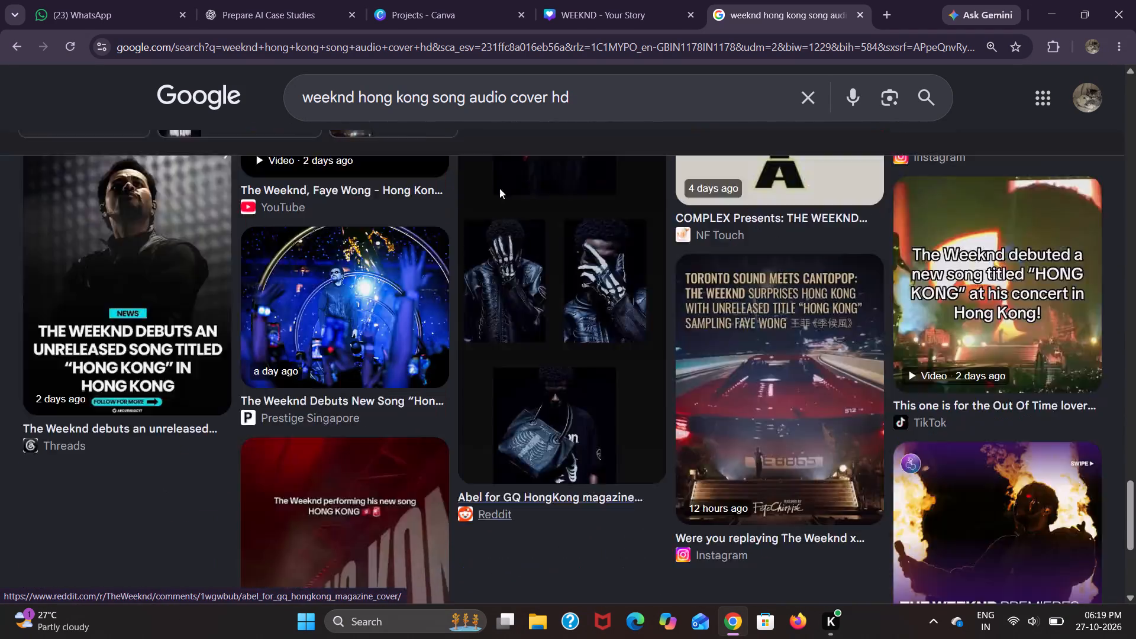
pyautogui.scroll(4, 499, 188)
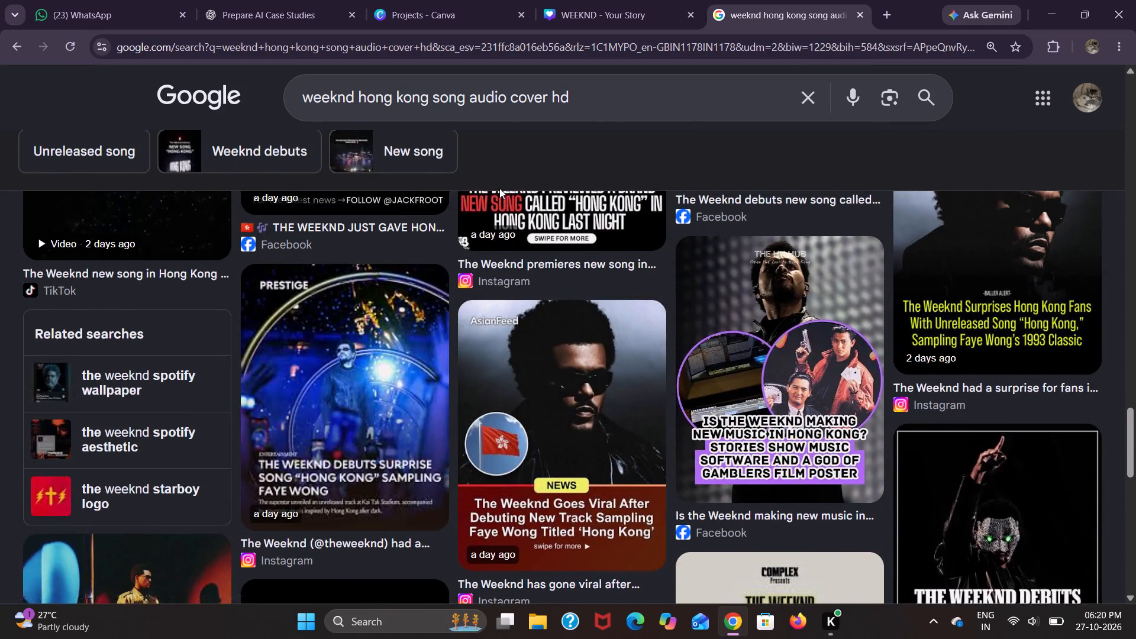
# Look back through the image results up to the first ones for a suitable Hong Kong song cover.
pyautogui.scroll(5, 499, 188)
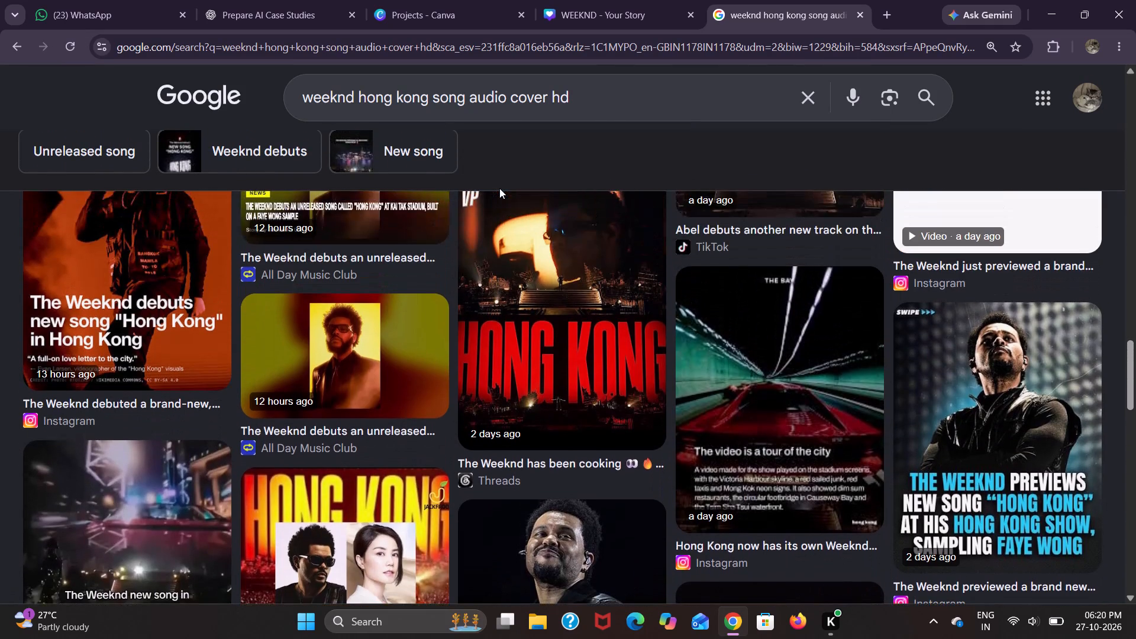
pyautogui.scroll(4, 499, 188)
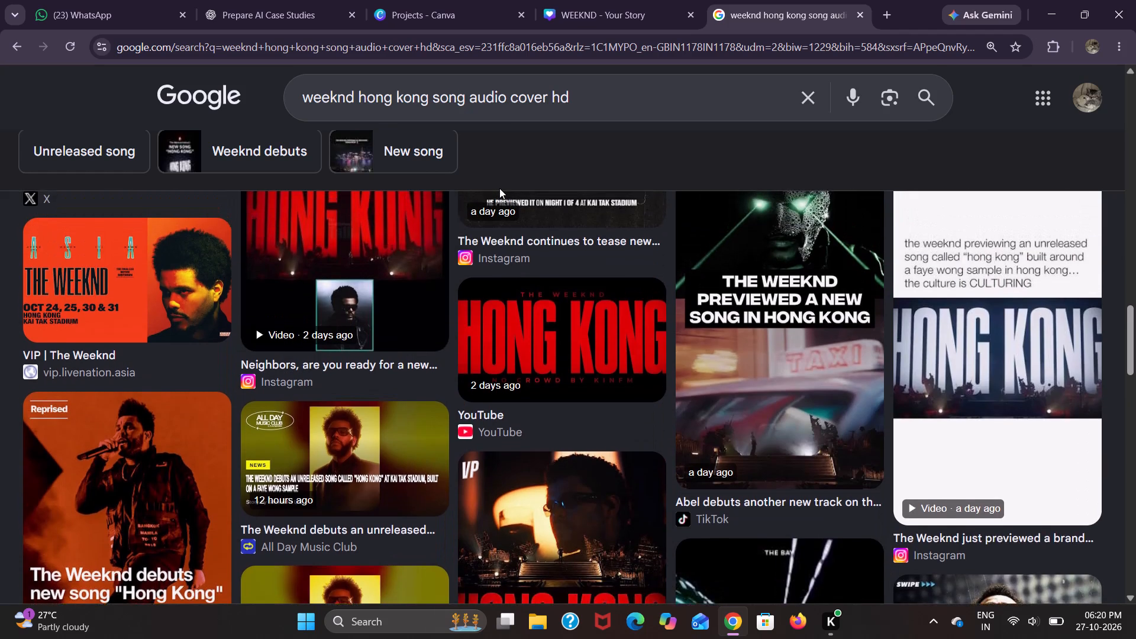
pyautogui.scroll(-2, 499, 188)
pyautogui.scroll(1, 499, 188)
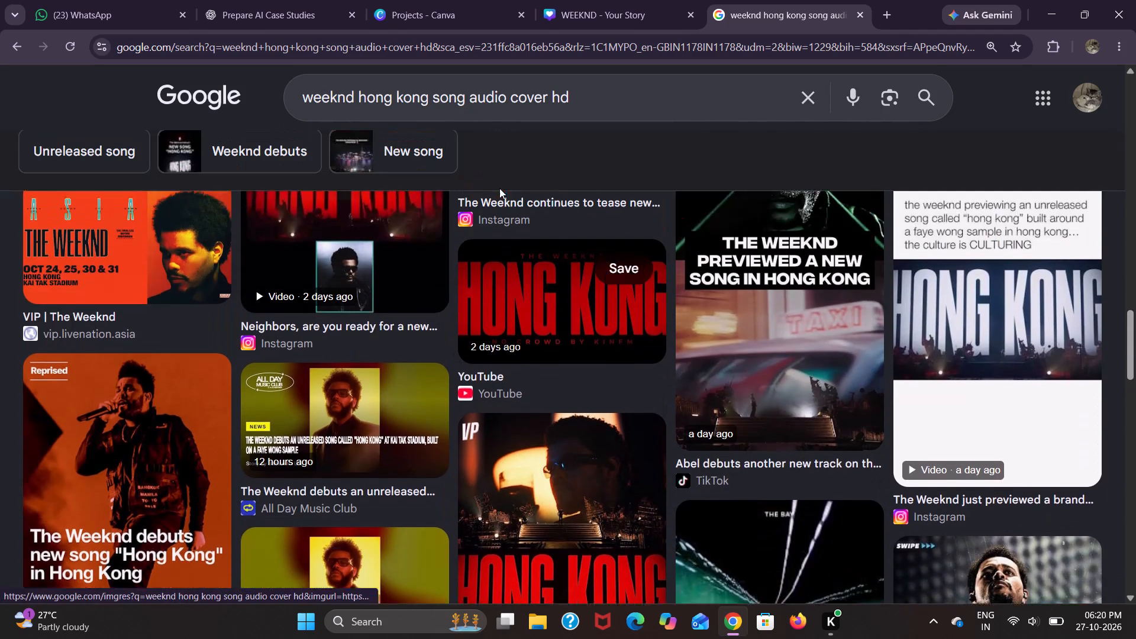
pyautogui.scroll(3, 499, 188)
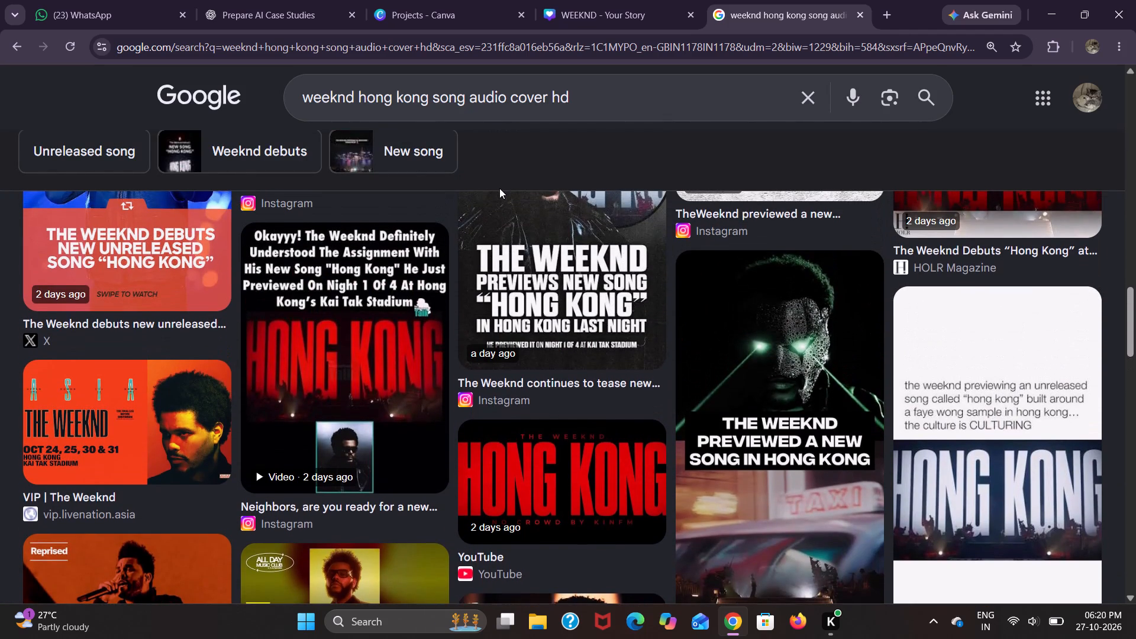
pyautogui.scroll(4, 499, 188)
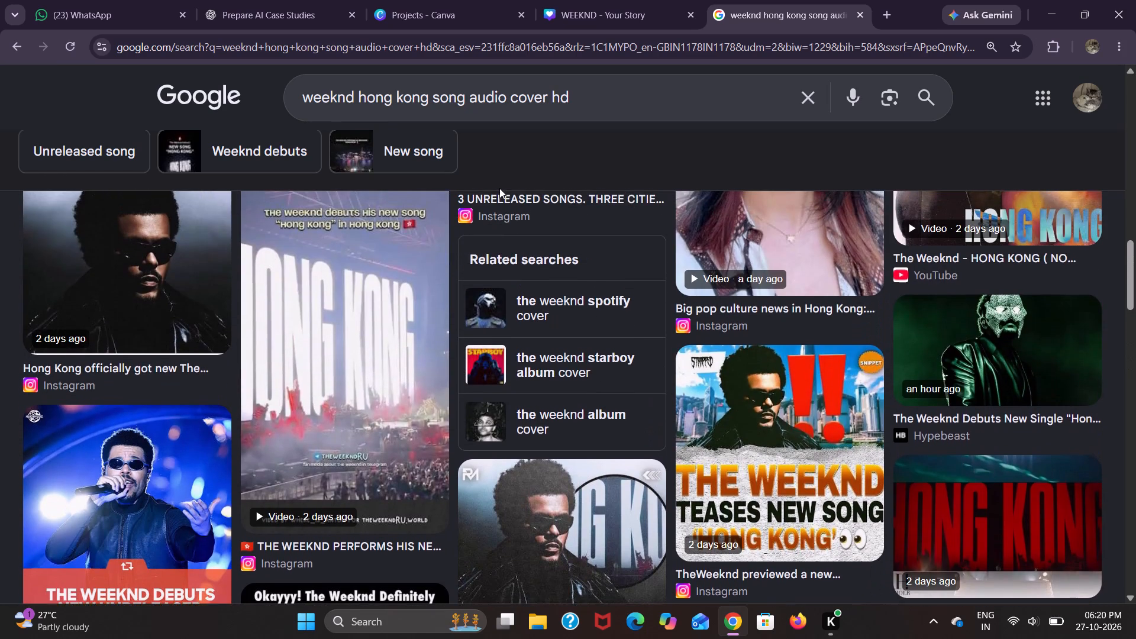
pyautogui.scroll(6, 499, 188)
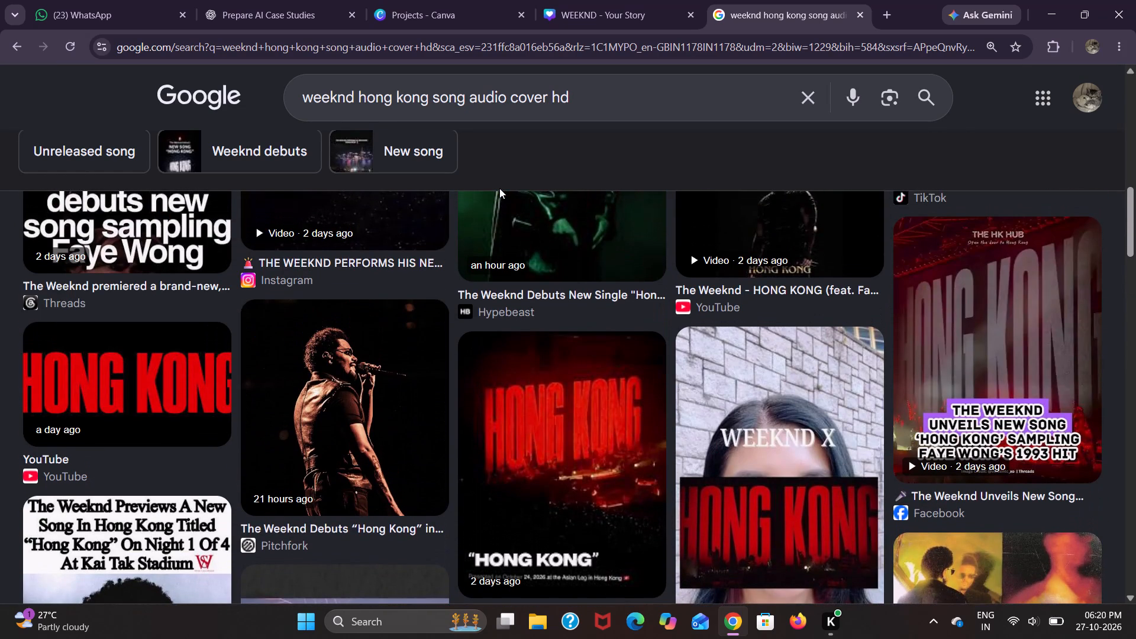
pyautogui.scroll(3, 499, 188)
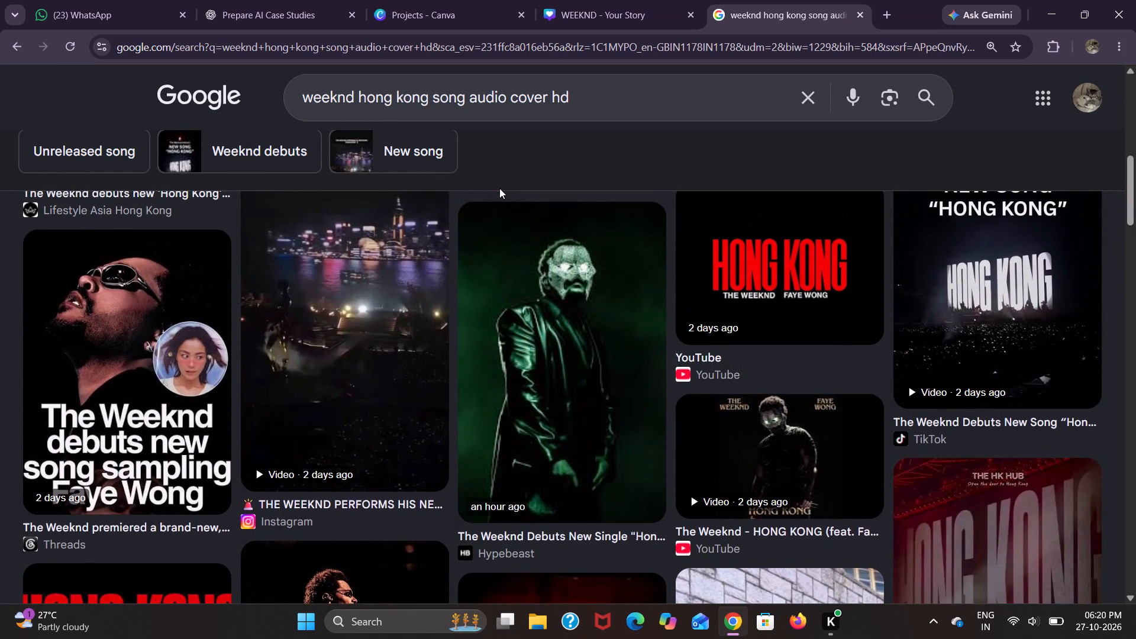
pyautogui.scroll(5, 499, 188)
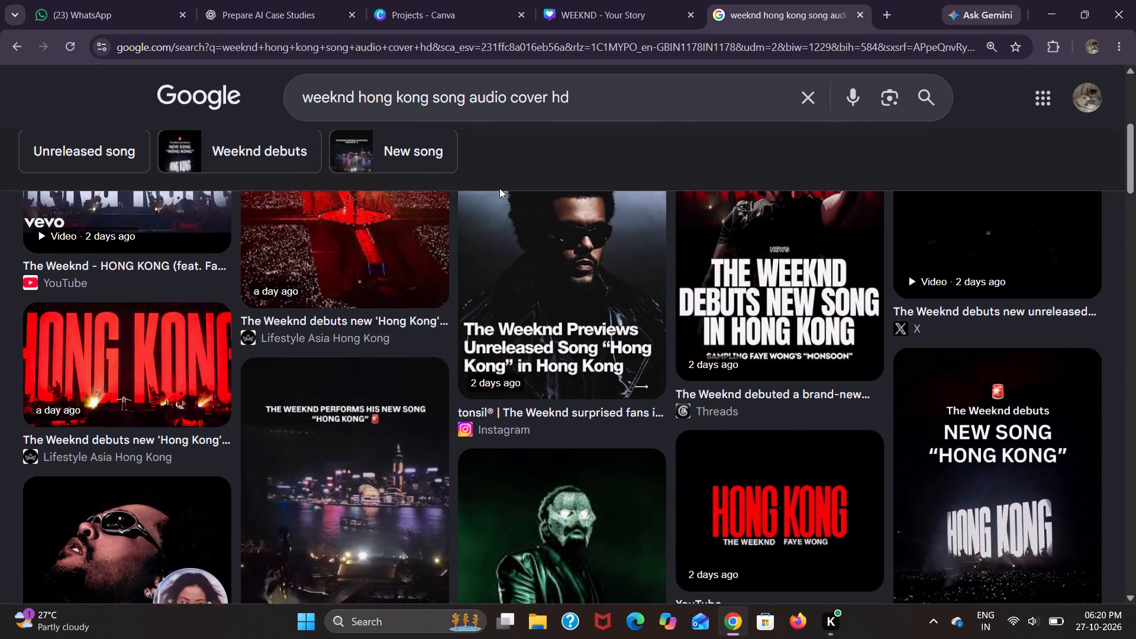
pyautogui.scroll(2, 499, 188)
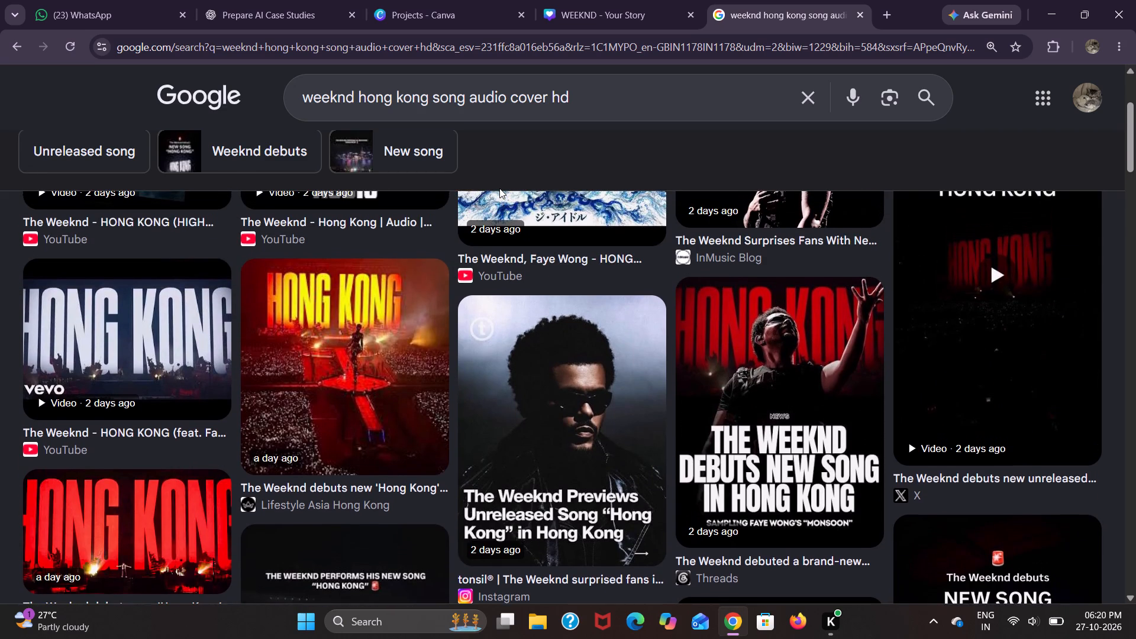
pyautogui.scroll(3, 499, 188)
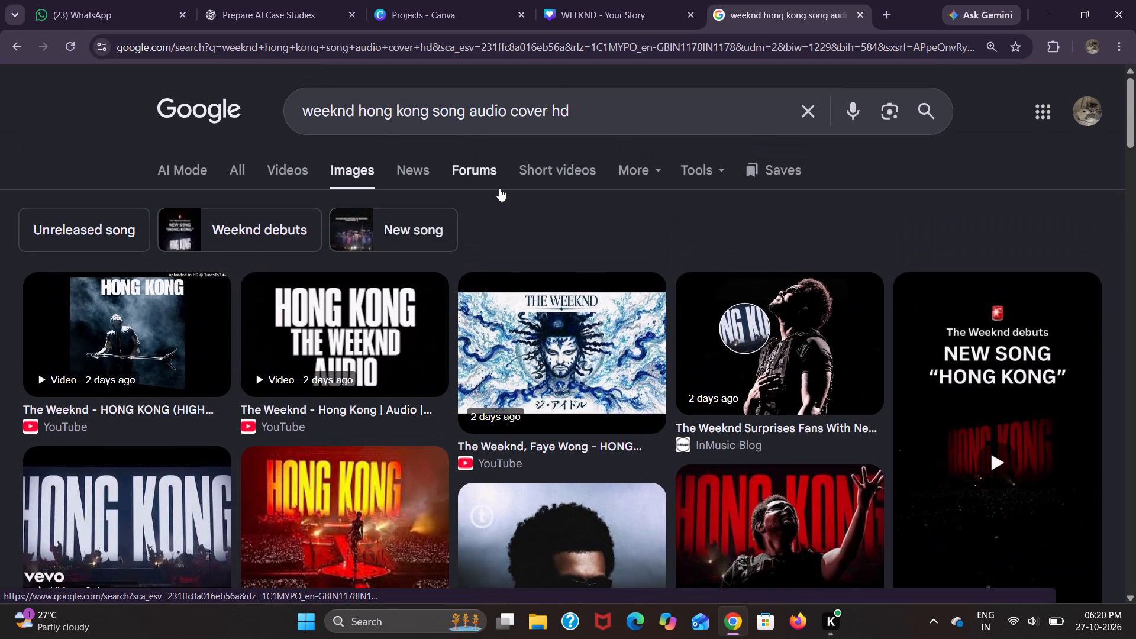
# Add the first result, the dark smoky "HONG KONG" cover from YouTube, to the WEEKND story design in Canva.
pyautogui.moveTo(174, 363); pyautogui.dragTo(603, 251)
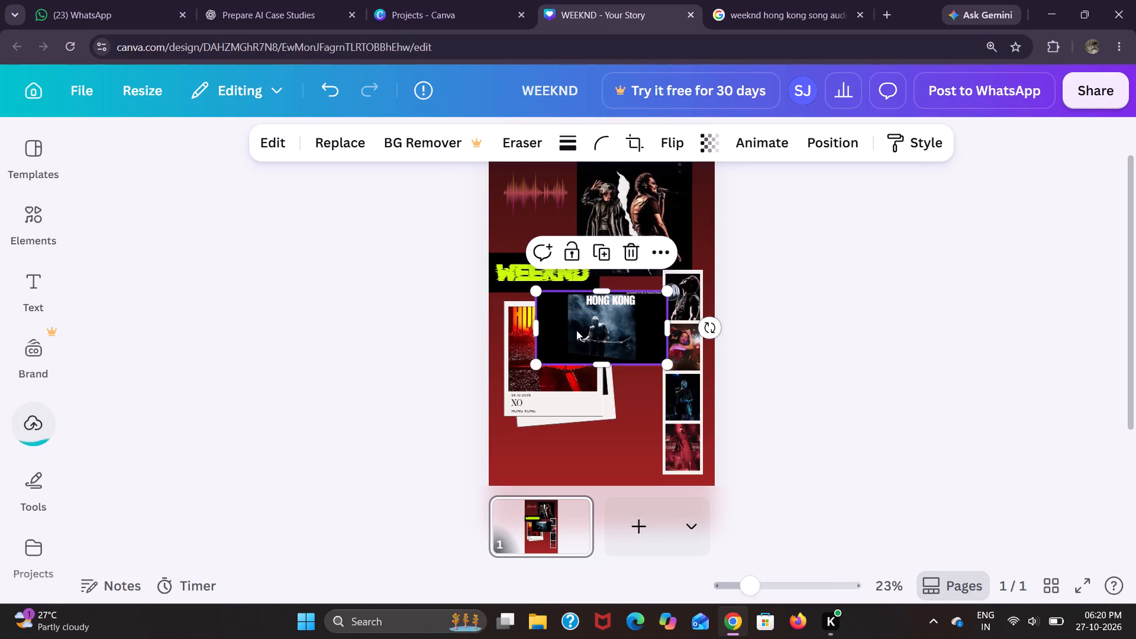
# Browse the Frames category of the design elements for a suitable frame in the WEEKND design.
pyautogui.click(41, 286)
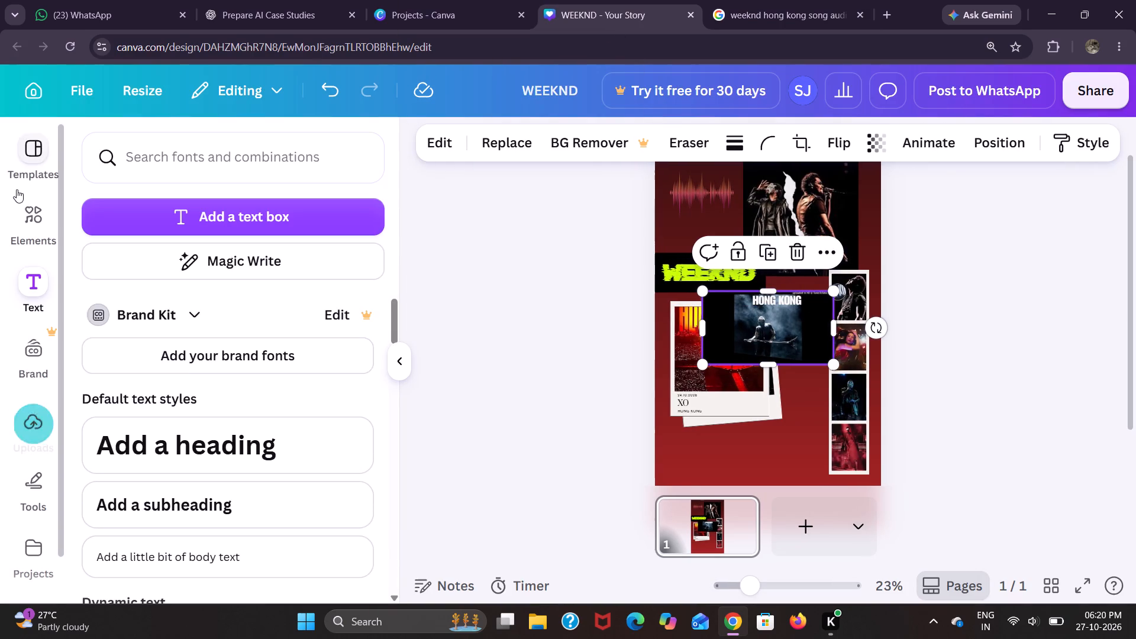
pyautogui.click(33, 212)
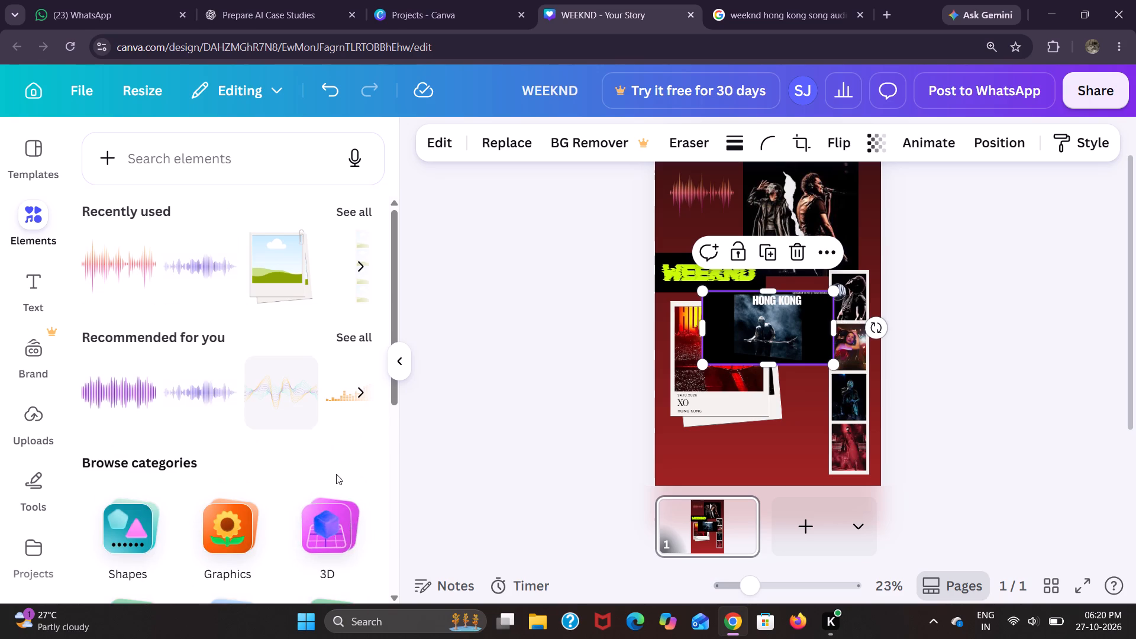
pyautogui.scroll(-4, 331, 395)
pyautogui.click(331, 402)
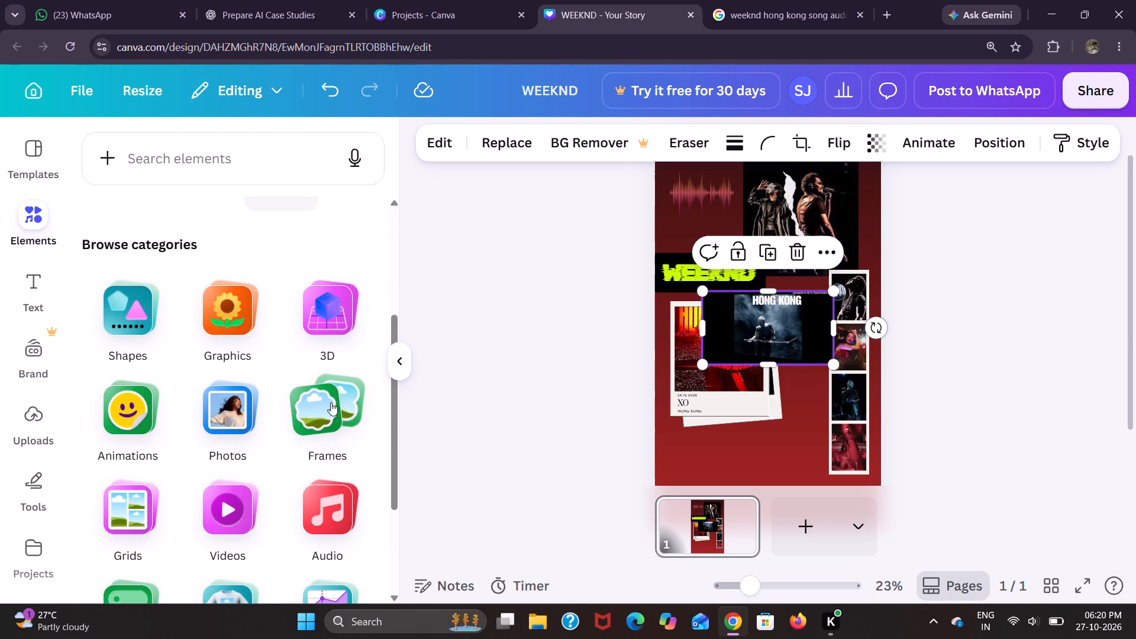
pyautogui.scroll(-1, 250, 289)
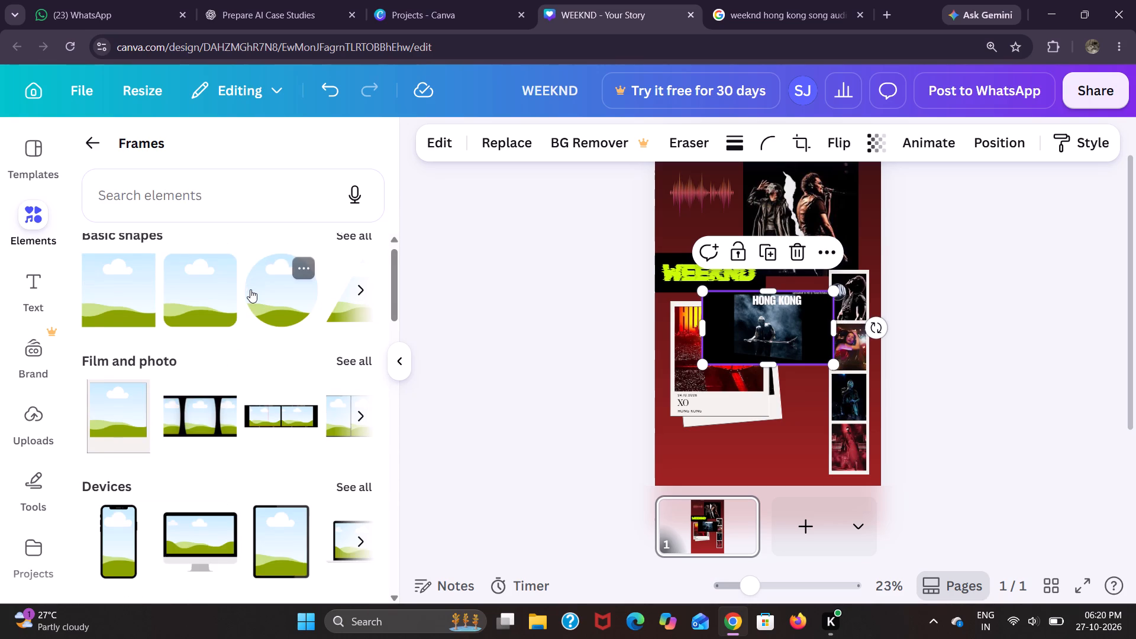
pyautogui.scroll(-8, 250, 289)
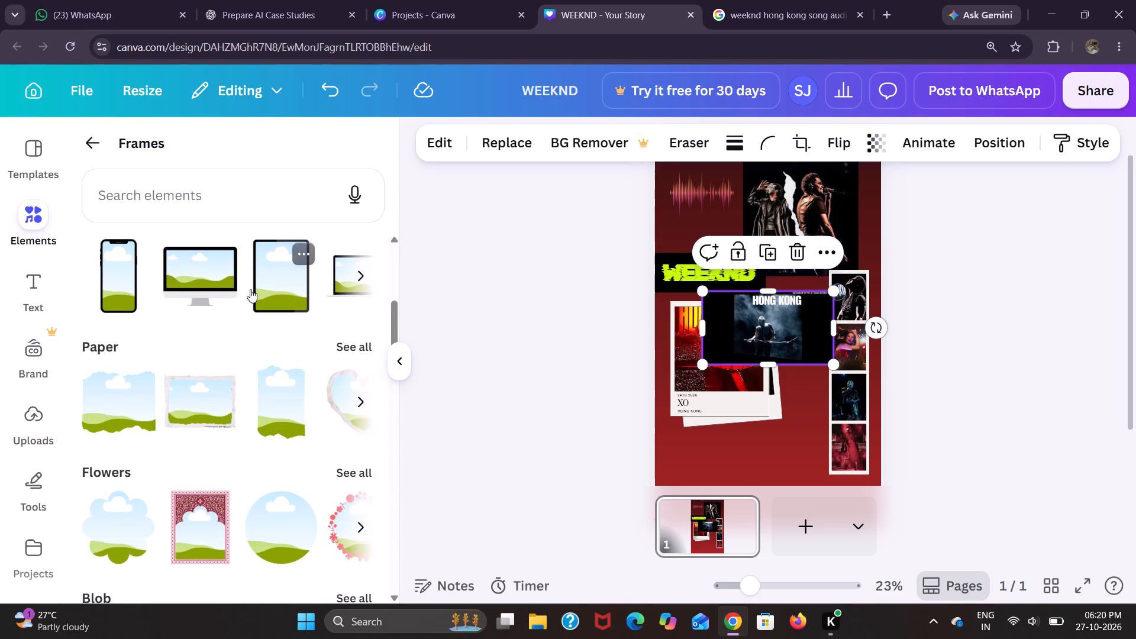
pyautogui.scroll(-4, 250, 289)
pyautogui.scroll(1, 250, 289)
# Search the frames for "audio" and clear the search.
pyautogui.click(243, 193)
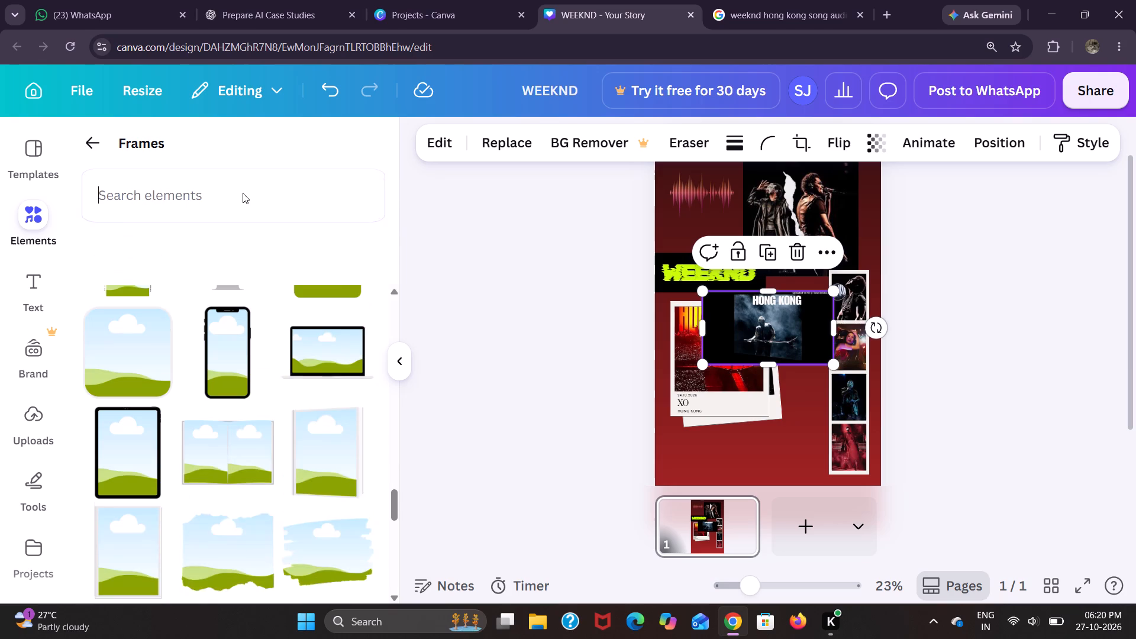
pyautogui.write('audio')
pyautogui.press('Return')
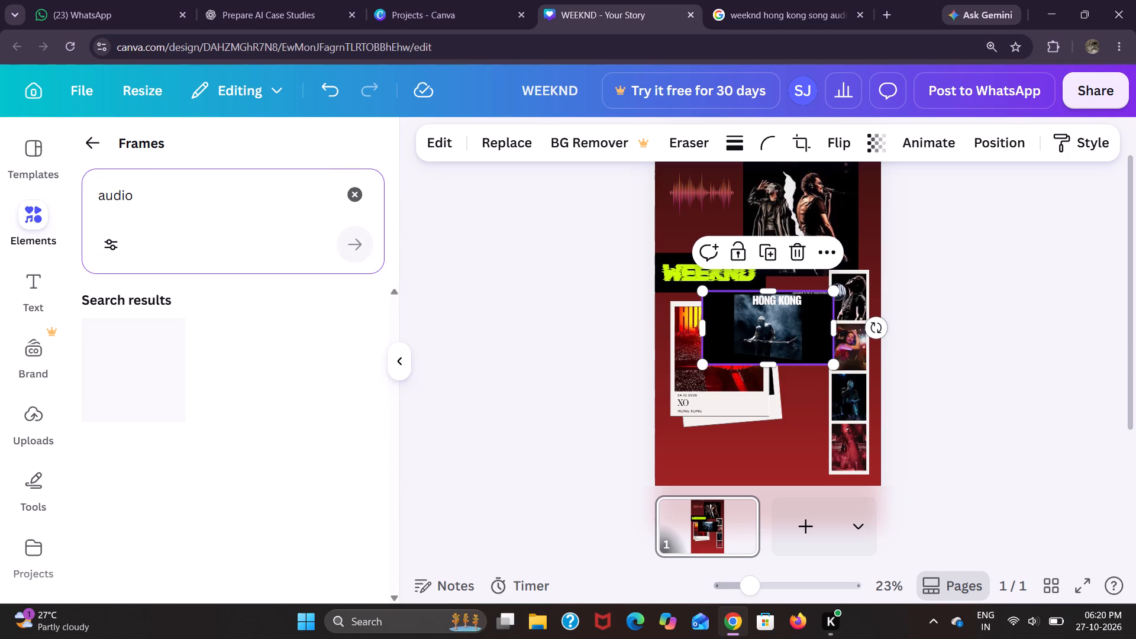
pyautogui.click(365, 192)
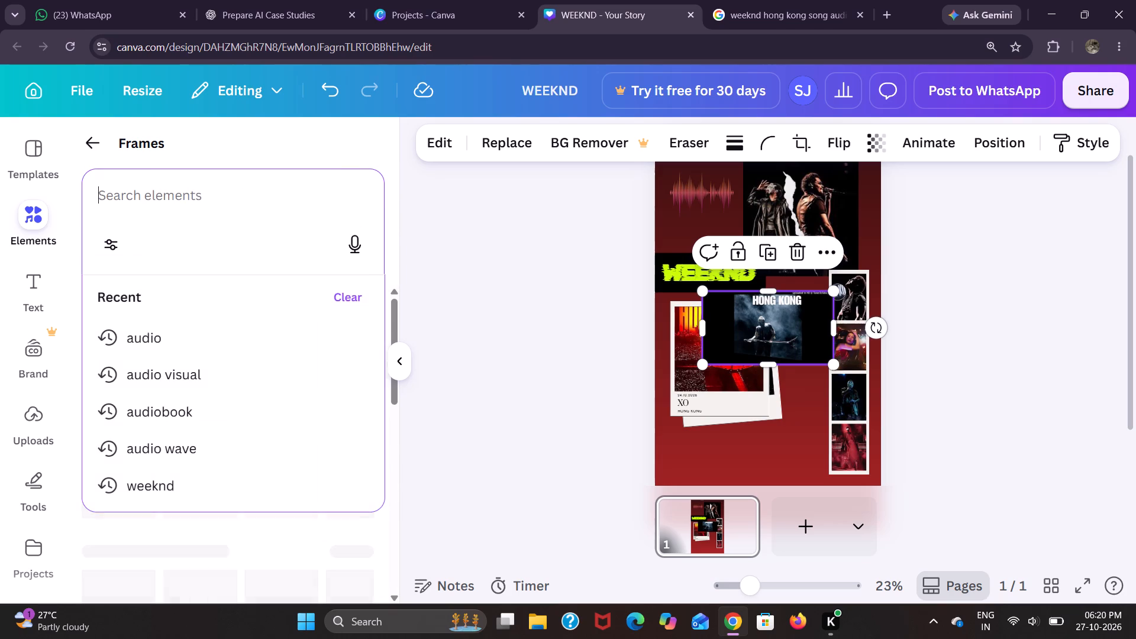
pyautogui.click(393, 272)
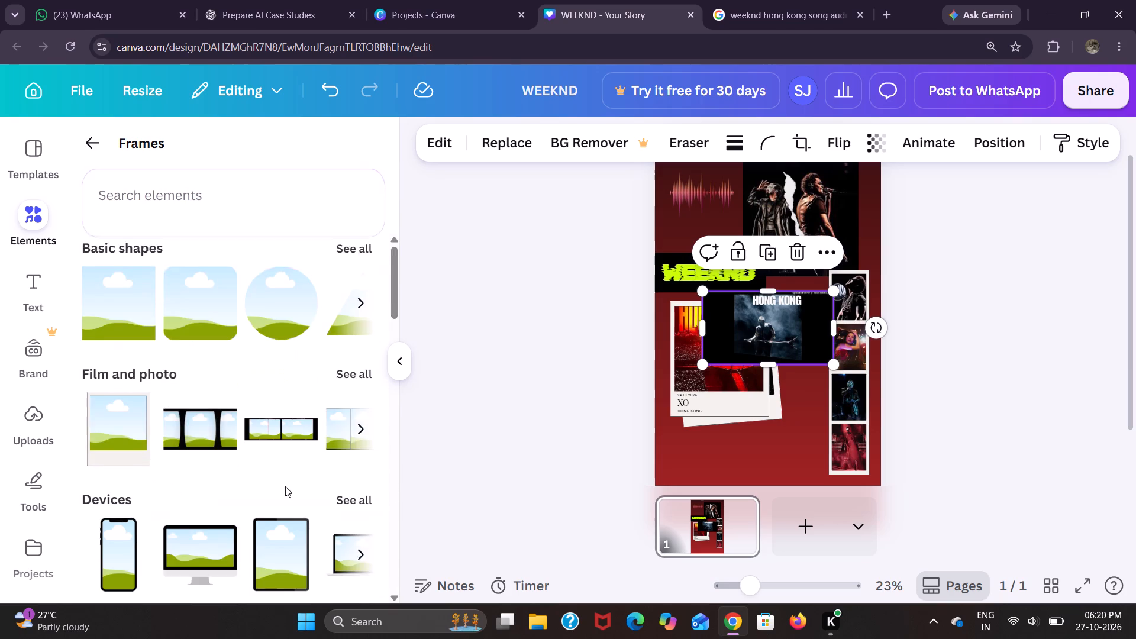
# Browse the frame categories, from basic shapes to letters and numbers, for a frame suited to the song cover.
pyautogui.scroll(-12, 285, 486)
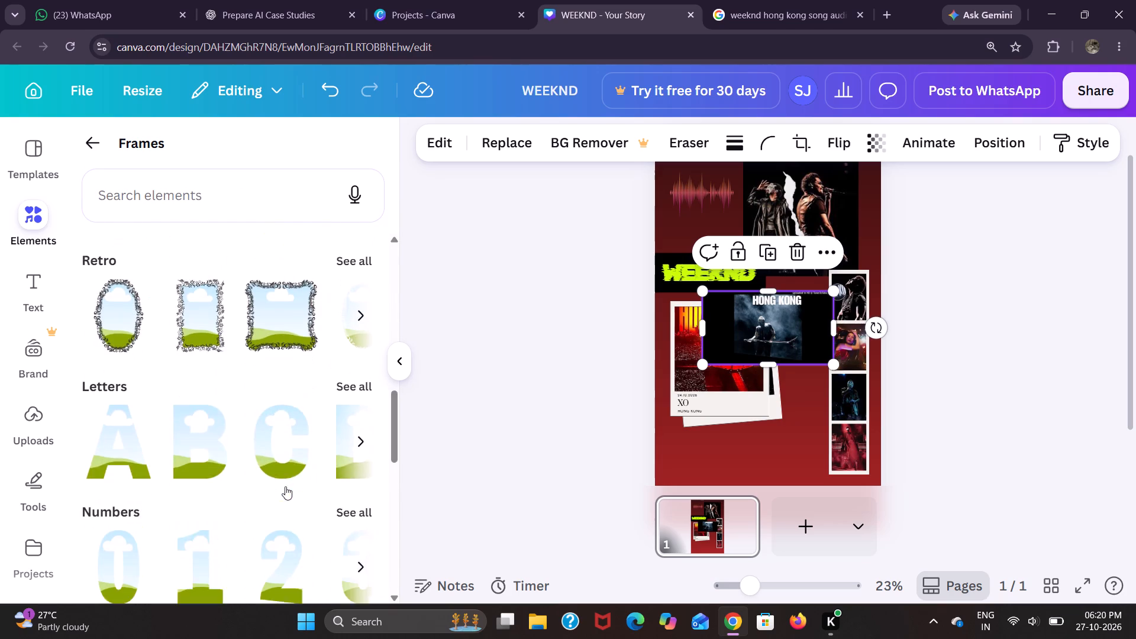
pyautogui.scroll(-4, 285, 486)
pyautogui.scroll(8, 285, 486)
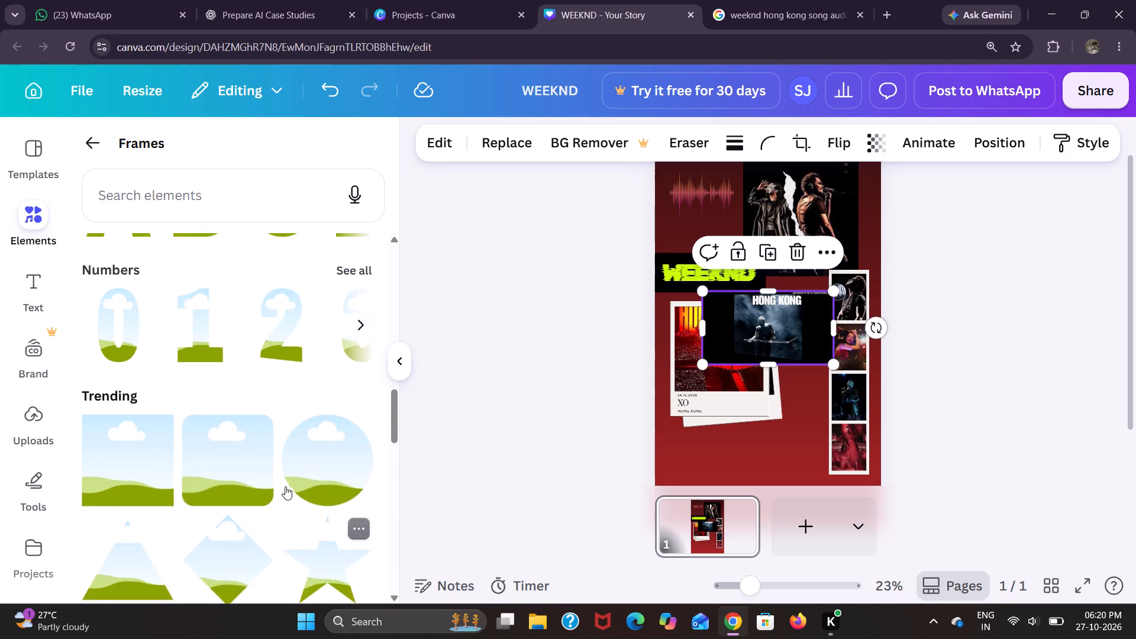
pyautogui.scroll(4, 285, 486)
pyautogui.scroll(1, 314, 367)
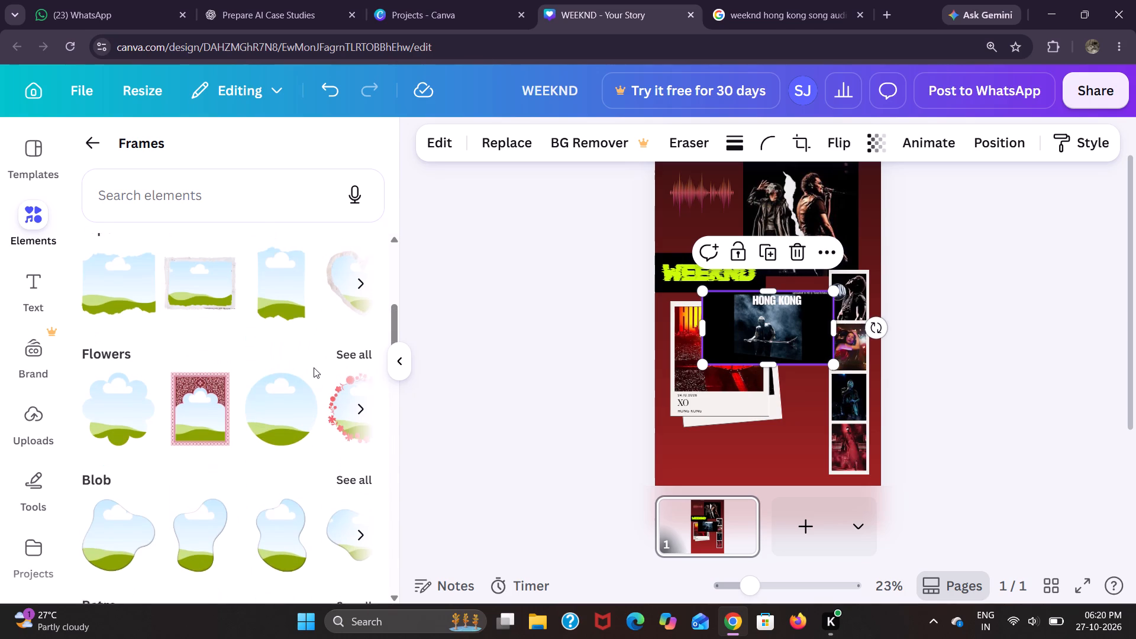
pyautogui.scroll(6, 314, 367)
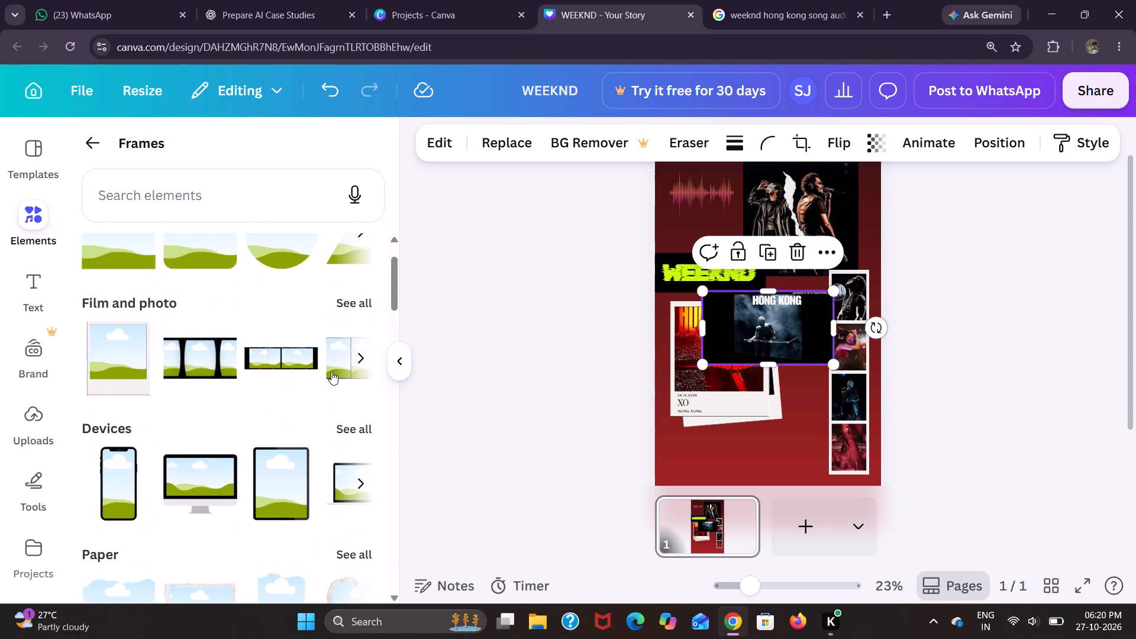
pyautogui.scroll(3, 331, 372)
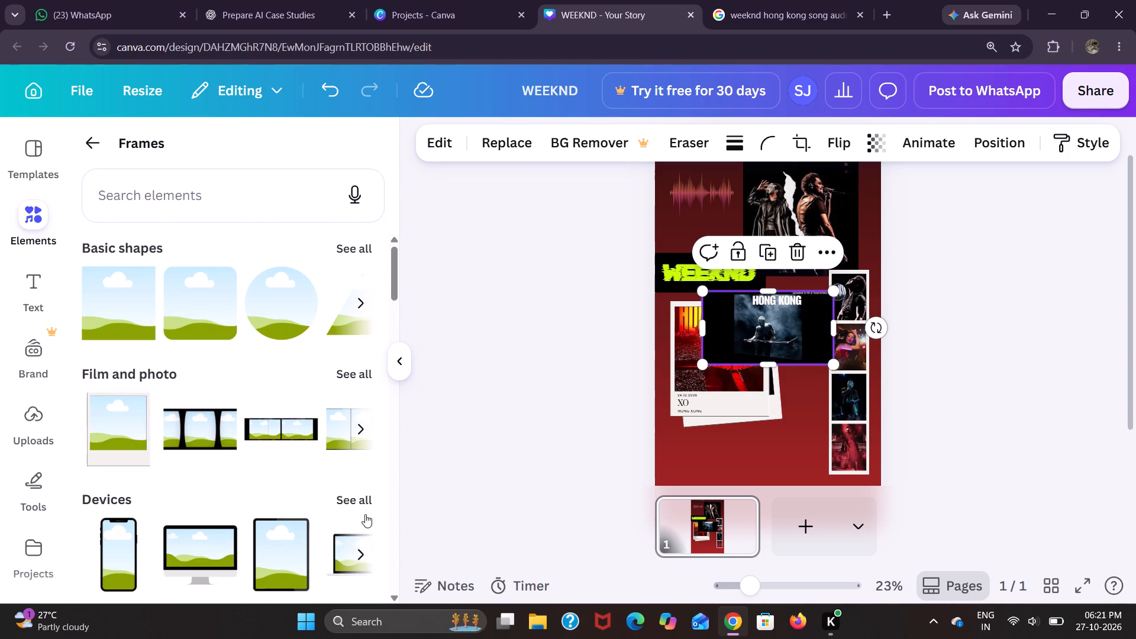
# Open the full set of Devices frames and add the browser-window frame with the red title bar to the page.
pyautogui.click(367, 498)
pyautogui.scroll(-1, 338, 492)
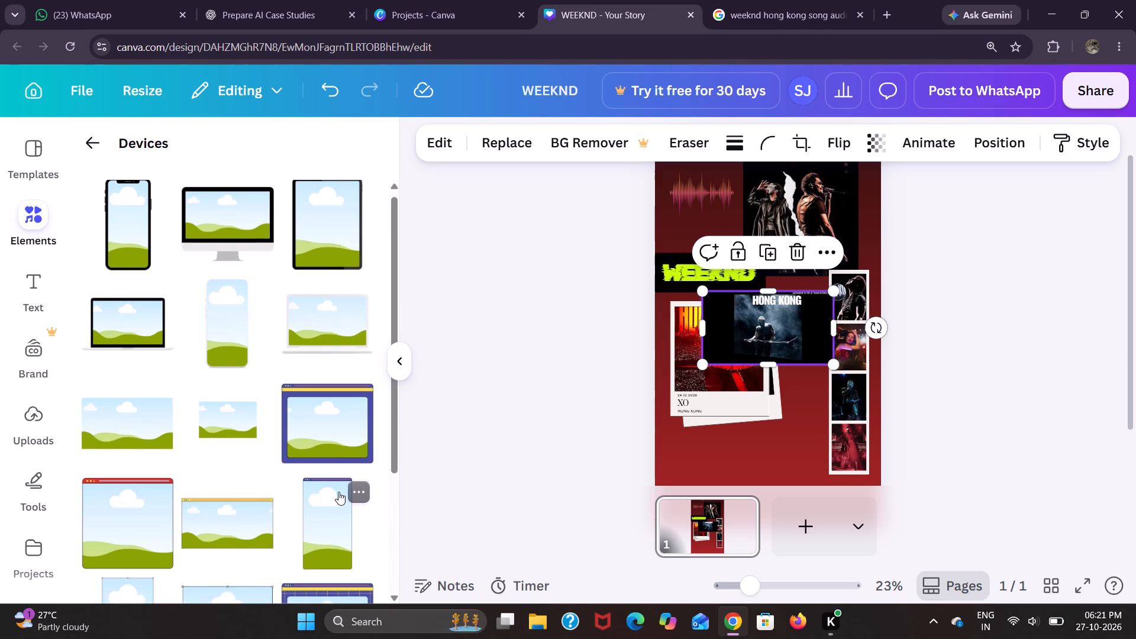
pyautogui.scroll(-2, 338, 492)
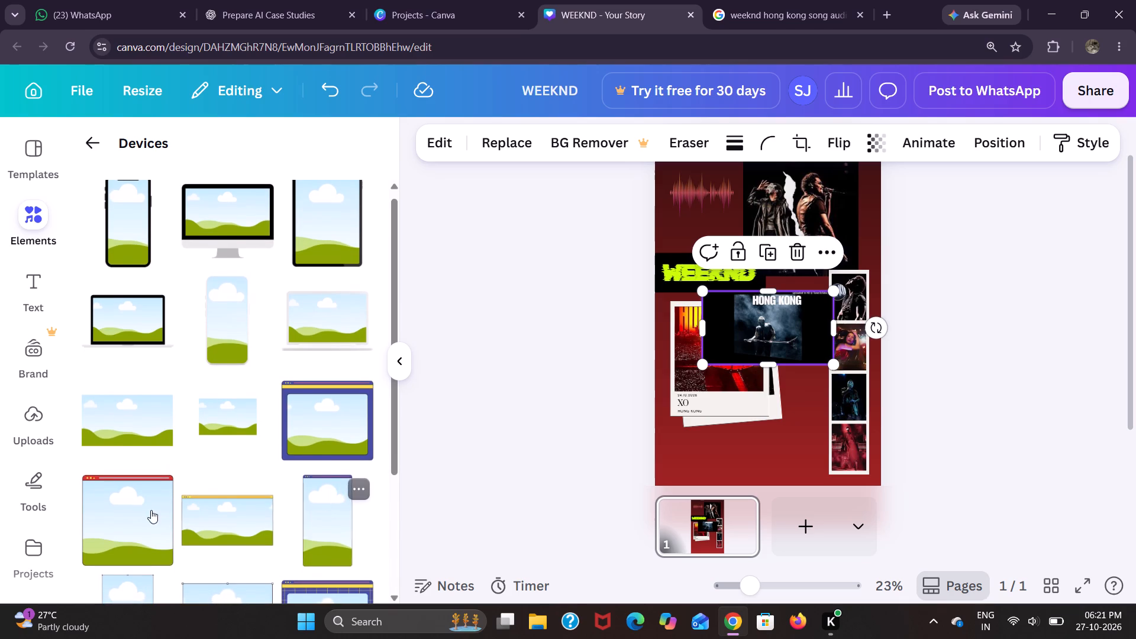
pyautogui.scroll(-2, 116, 497)
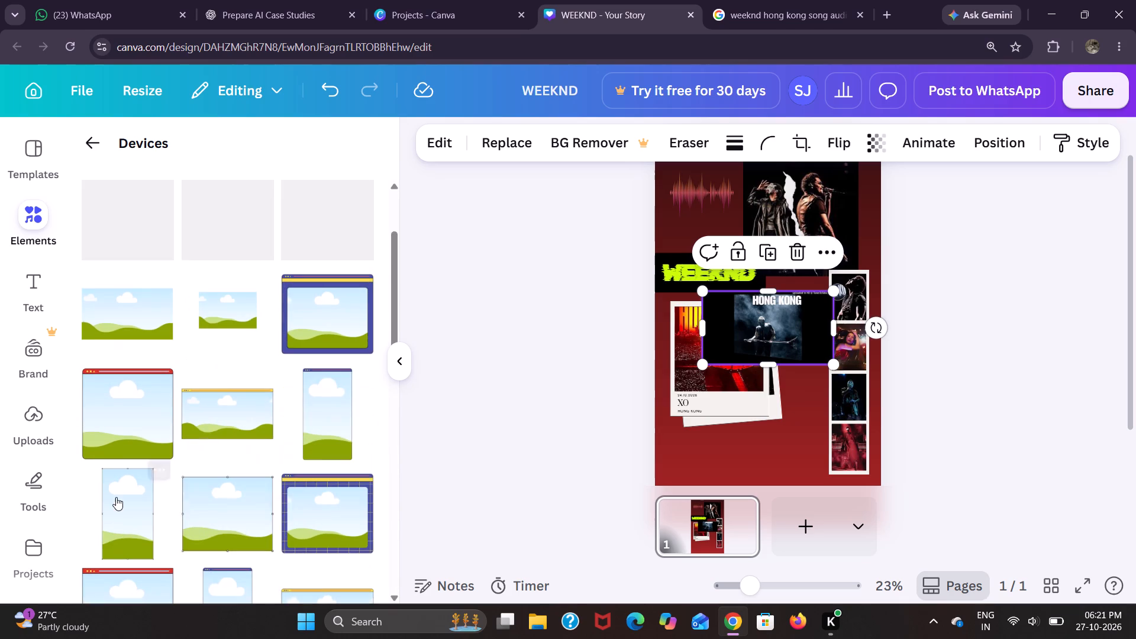
pyautogui.scroll(-1, 116, 497)
pyautogui.click(142, 404)
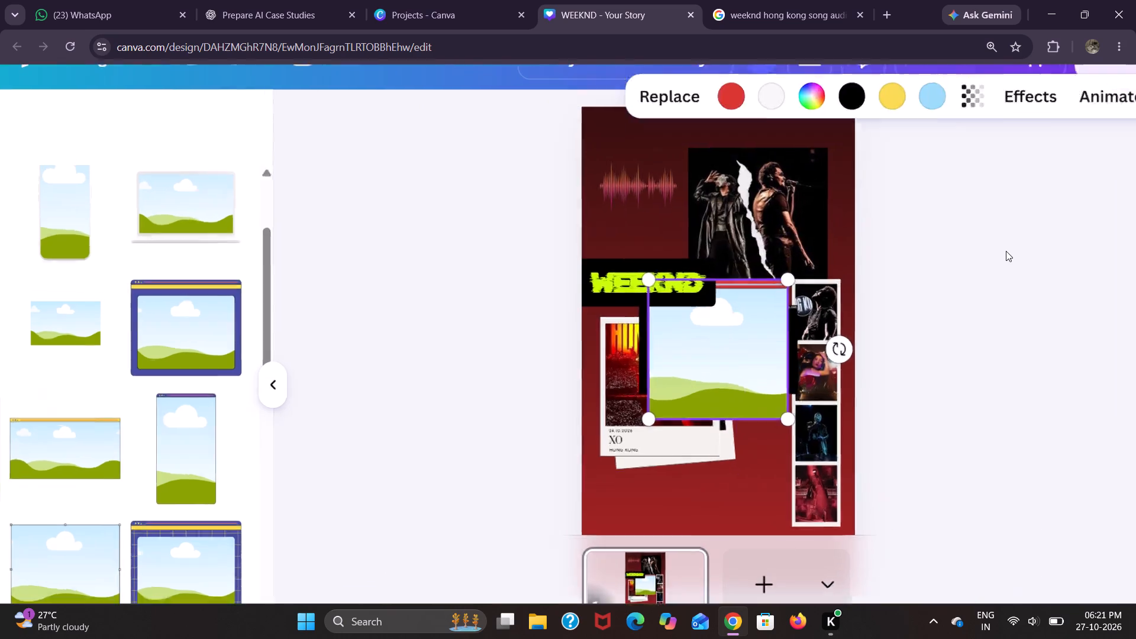
# Move the audio waveform down towards the WEEKND title and place the red window frame in the page's upper-left corner.
pyautogui.scroll(1, 889, 264)
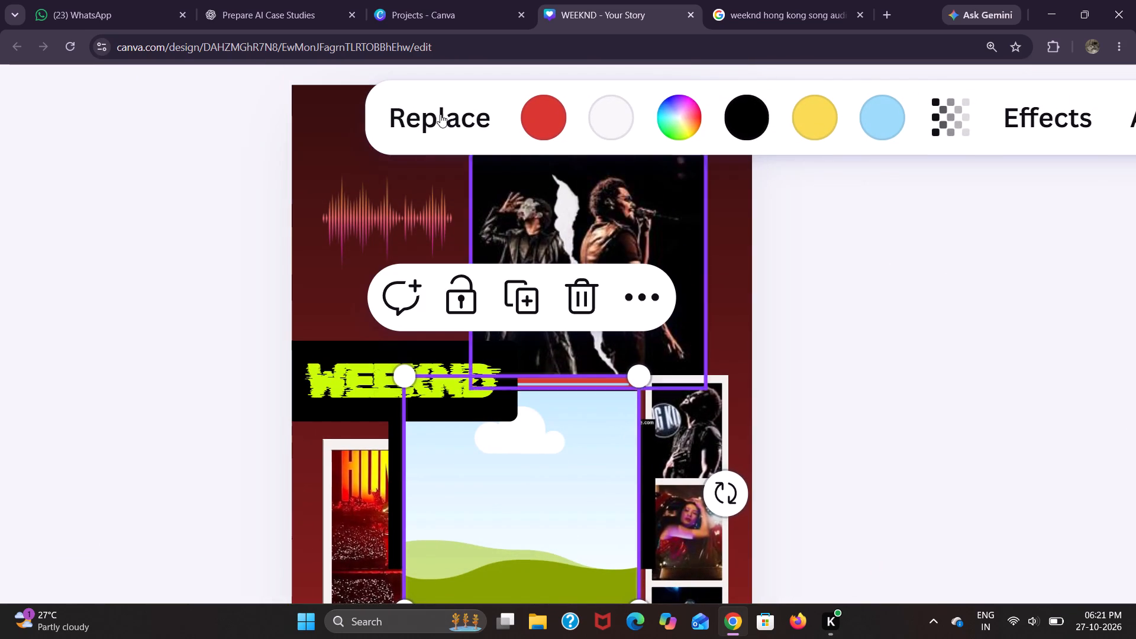
pyautogui.moveTo(392, 206); pyautogui.dragTo(382, 296)
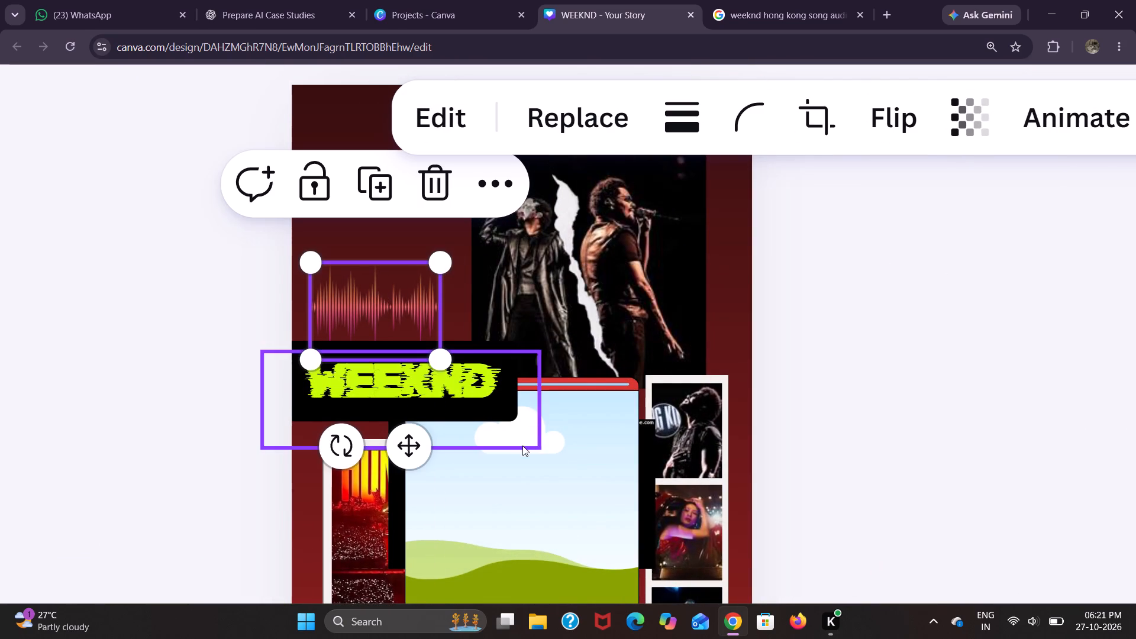
pyautogui.moveTo(569, 461); pyautogui.dragTo(456, 185)
# Fill the red window frame with the black Hong Kong cover image and shrink the framed cover above the waveform.
pyautogui.moveTo(590, 476); pyautogui.dragTo(488, 275)
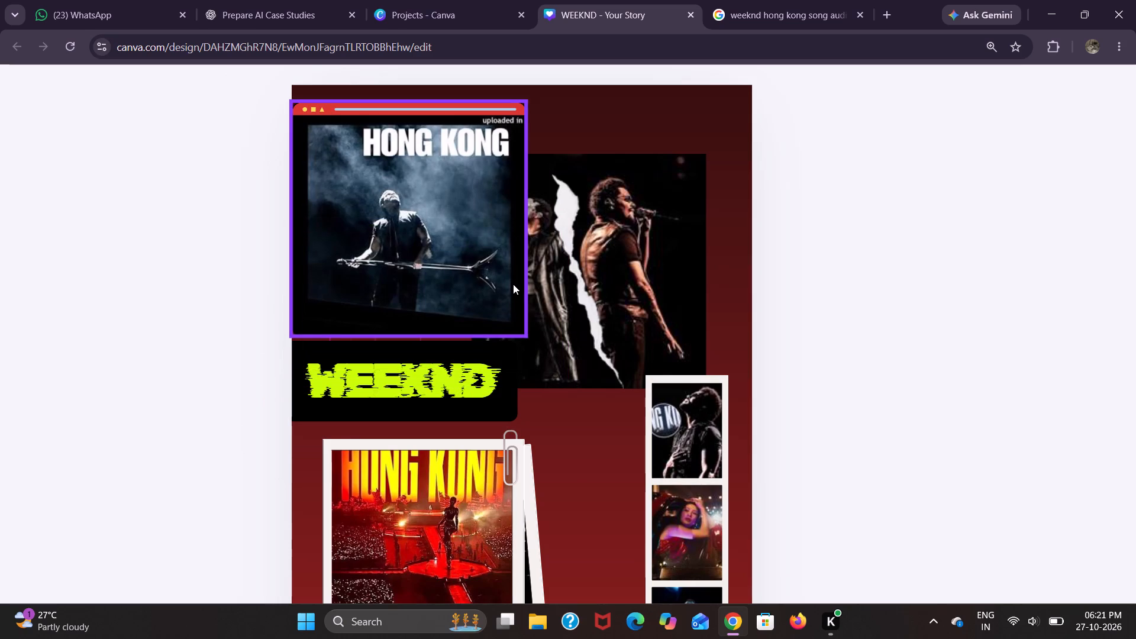
pyautogui.click(479, 272)
pyautogui.moveTo(530, 324); pyautogui.dragTo(428, 253)
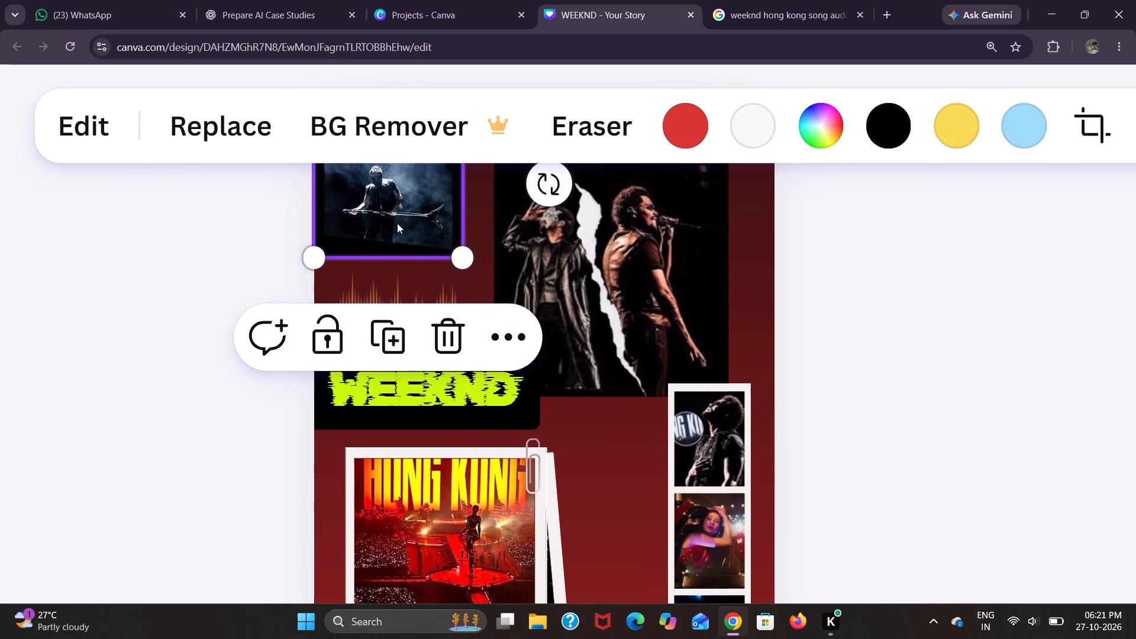
# Enlarge the Hong Kong image inside its window frame so the guitarist and title fill more of the crop.
pyautogui.doubleClick(402, 230)
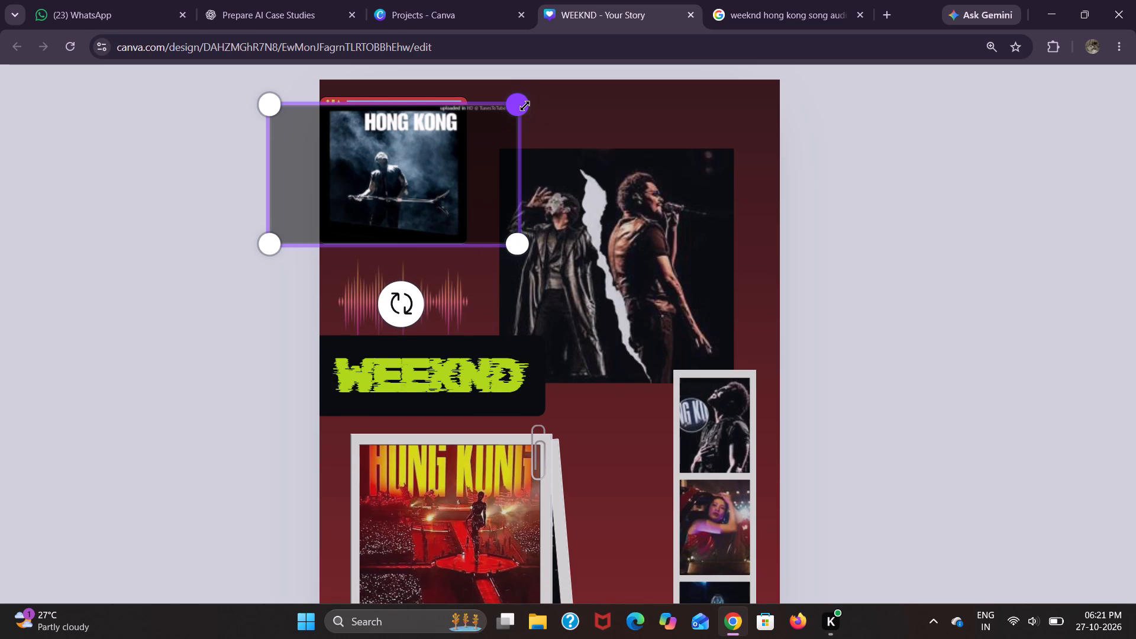
pyautogui.moveTo(278, 111); pyautogui.dragTo(268, 107)
pyautogui.moveTo(522, 246); pyautogui.dragTo(528, 250)
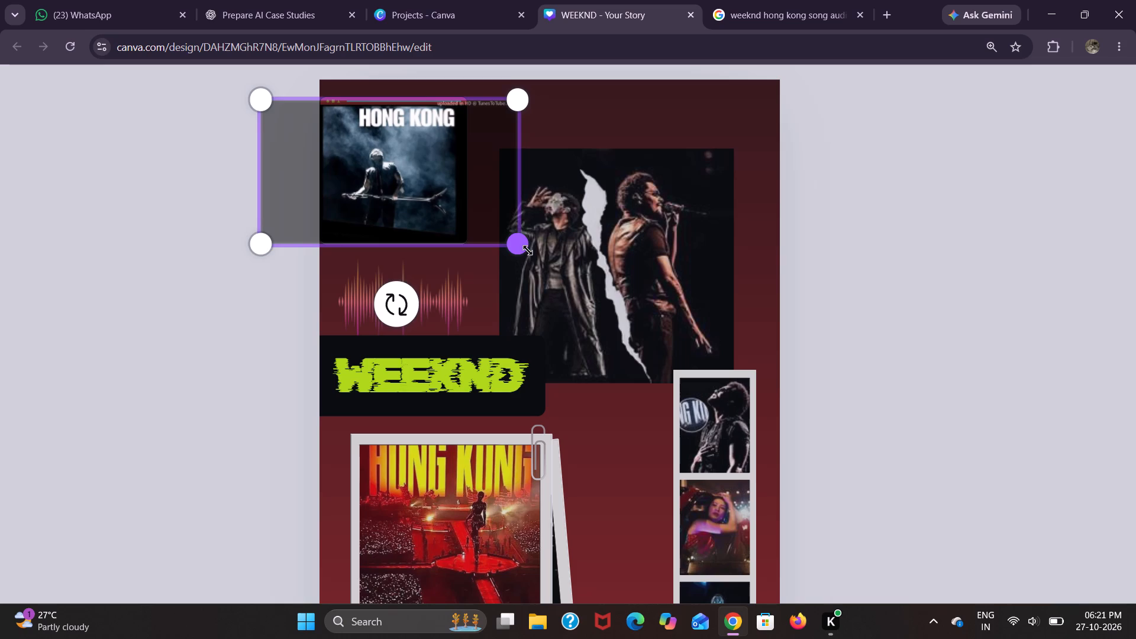
pyautogui.moveTo(528, 250); pyautogui.dragTo(532, 253)
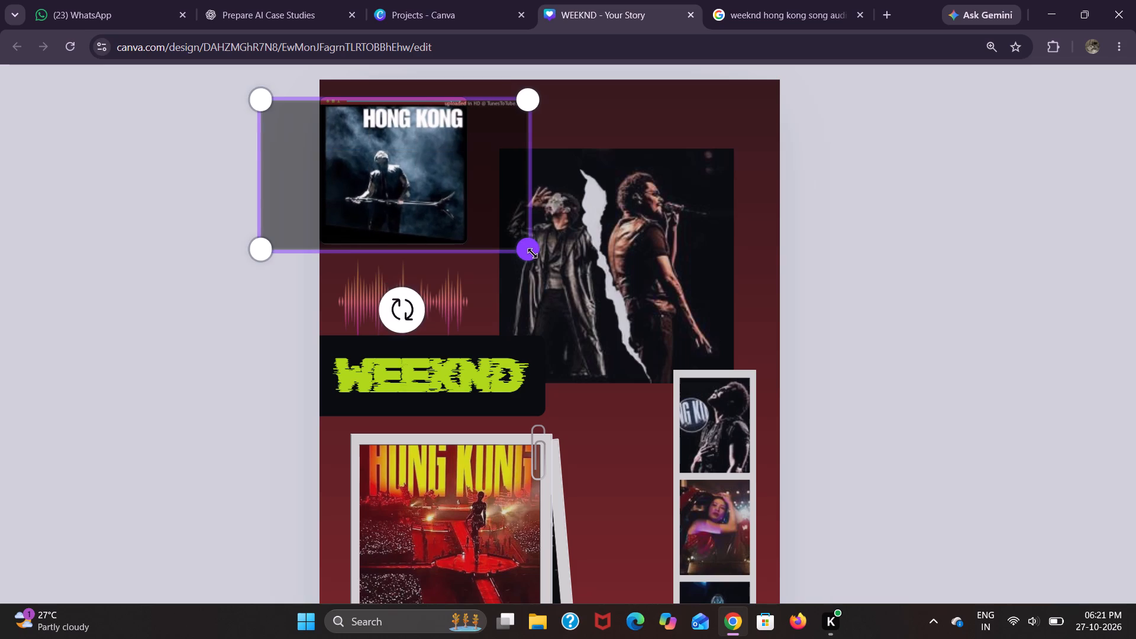
pyautogui.click(946, 197)
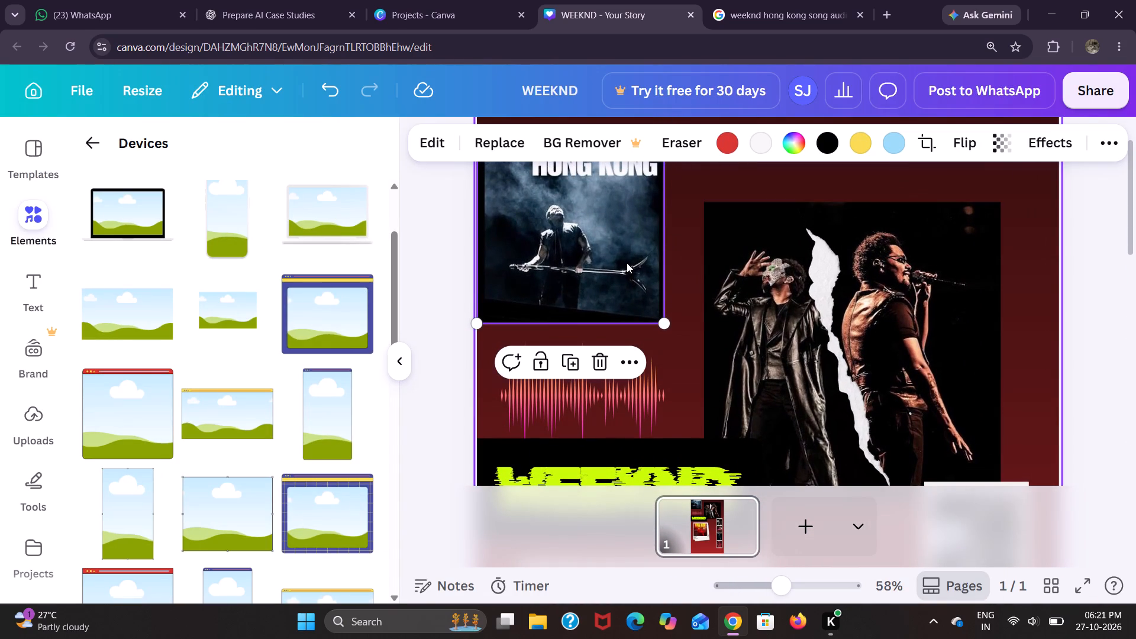
# Shrink the framed Hong Kong cover further and move it inward from the page's upper-left corner, above the waveform.
pyautogui.moveTo(664, 322); pyautogui.dragTo(590, 267)
pyautogui.moveTo(550, 226); pyautogui.dragTo(579, 235)
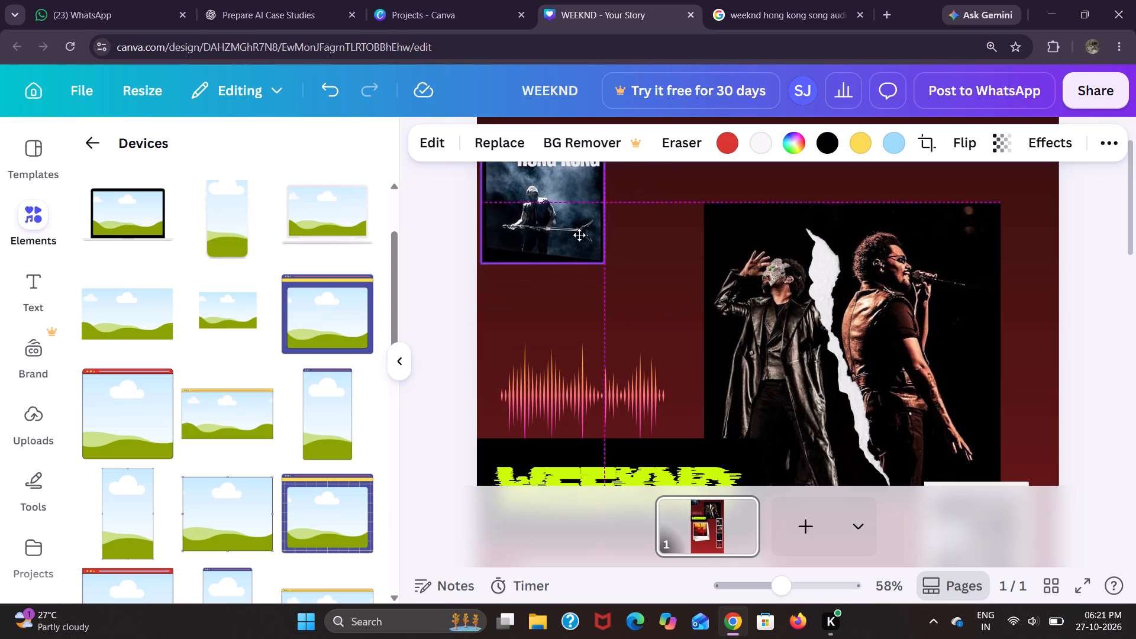
pyautogui.moveTo(579, 235); pyautogui.dragTo(592, 246)
# Move the audio waveform up to the bottom edge of the Hong Kong cover and shrink it slightly narrower than the frame.
pyautogui.click(603, 415)
pyautogui.moveTo(607, 404); pyautogui.dragTo(603, 350)
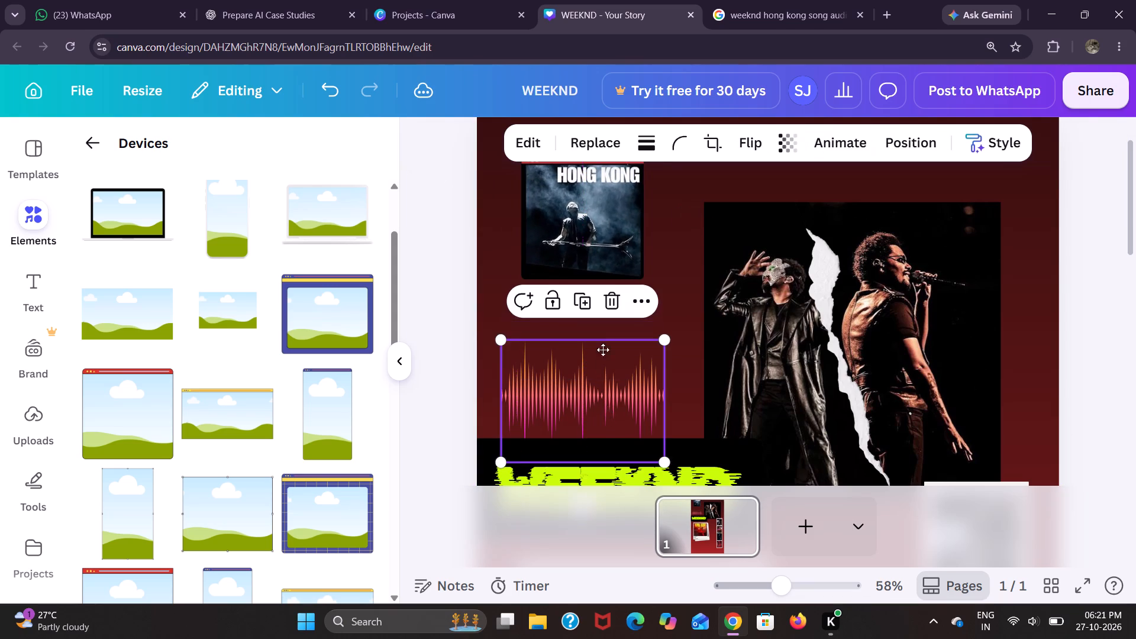
pyautogui.moveTo(603, 350); pyautogui.dragTo(605, 324)
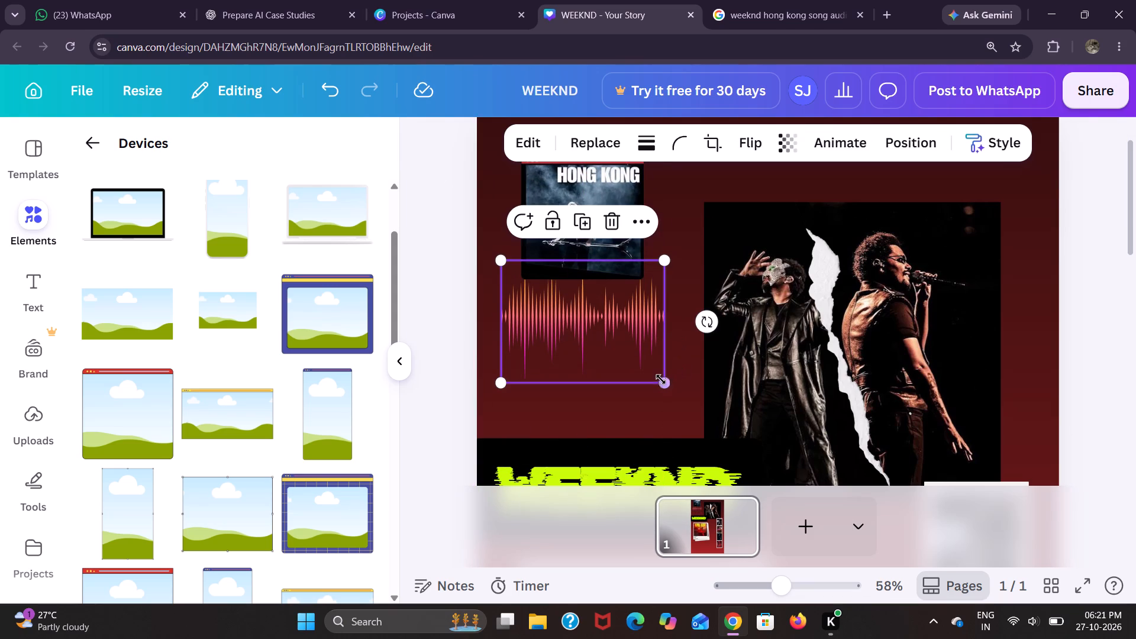
pyautogui.moveTo(660, 380); pyautogui.dragTo(590, 307)
pyautogui.moveTo(555, 296); pyautogui.dragTo(596, 304)
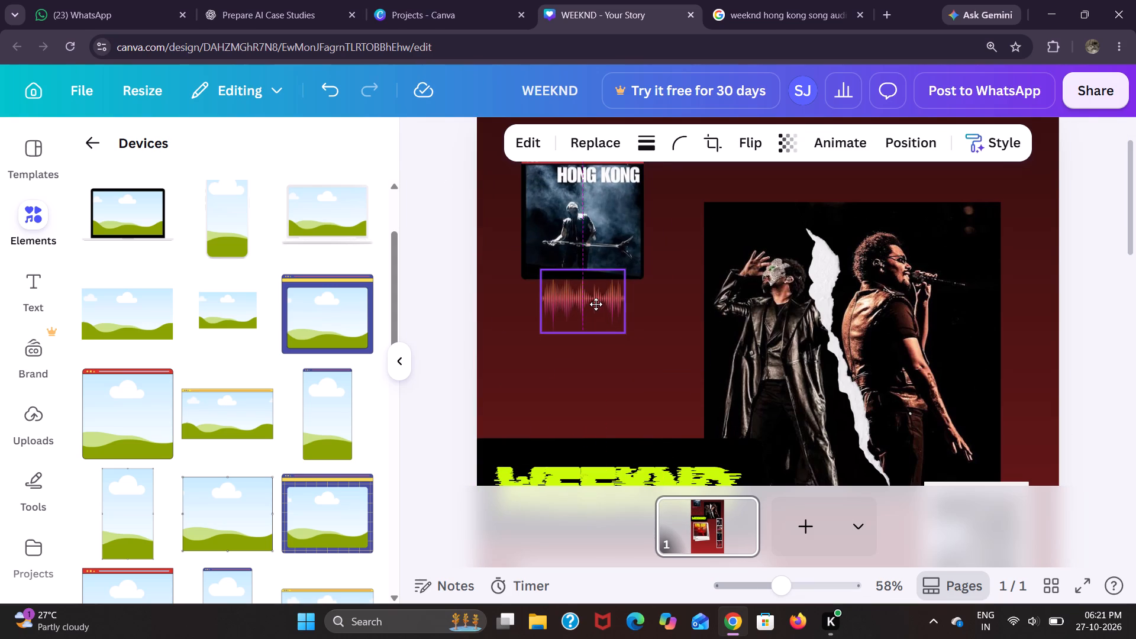
pyautogui.moveTo(596, 304); pyautogui.dragTo(589, 308)
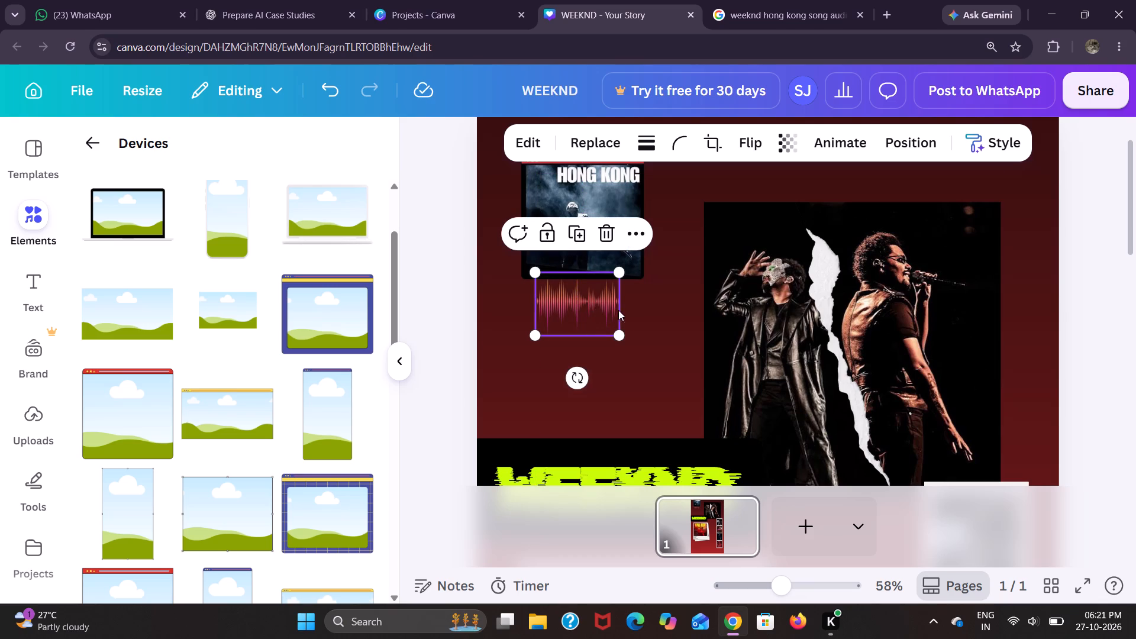
pyautogui.moveTo(620, 334); pyautogui.dragTo(637, 335)
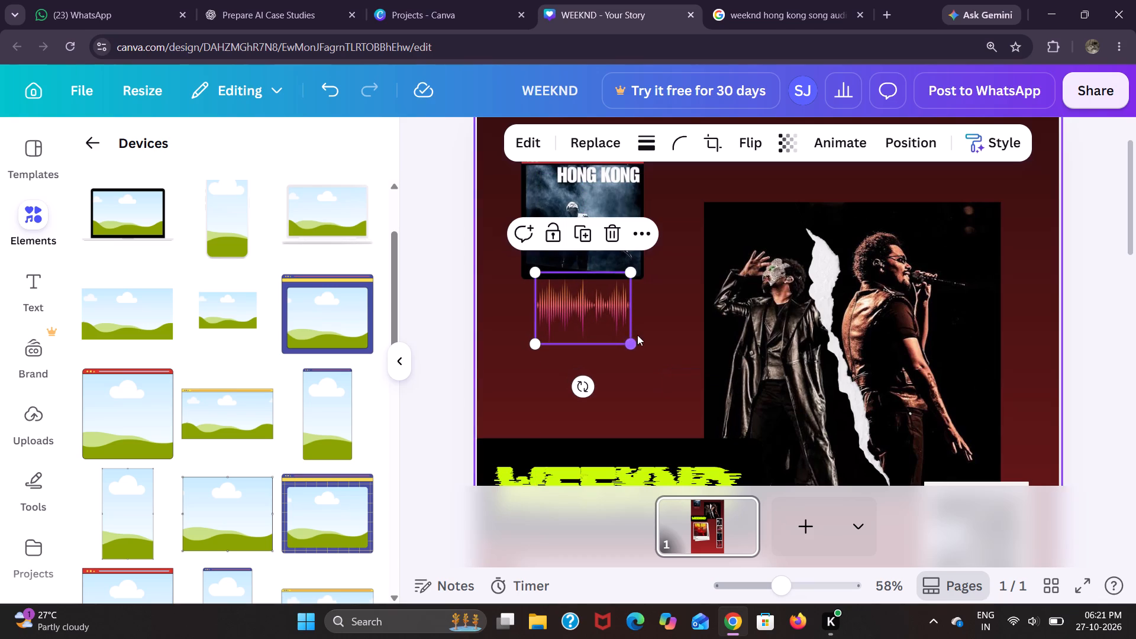
pyautogui.moveTo(604, 321); pyautogui.dragTo(609, 306)
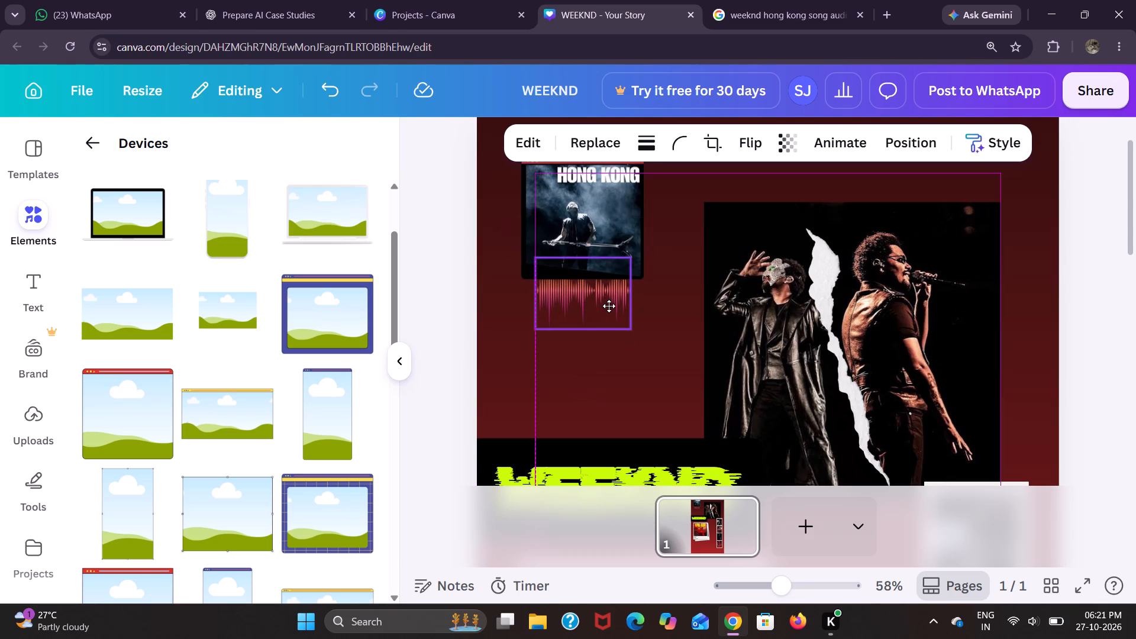
pyautogui.moveTo(609, 306); pyautogui.dragTo(608, 312)
pyautogui.click(608, 312)
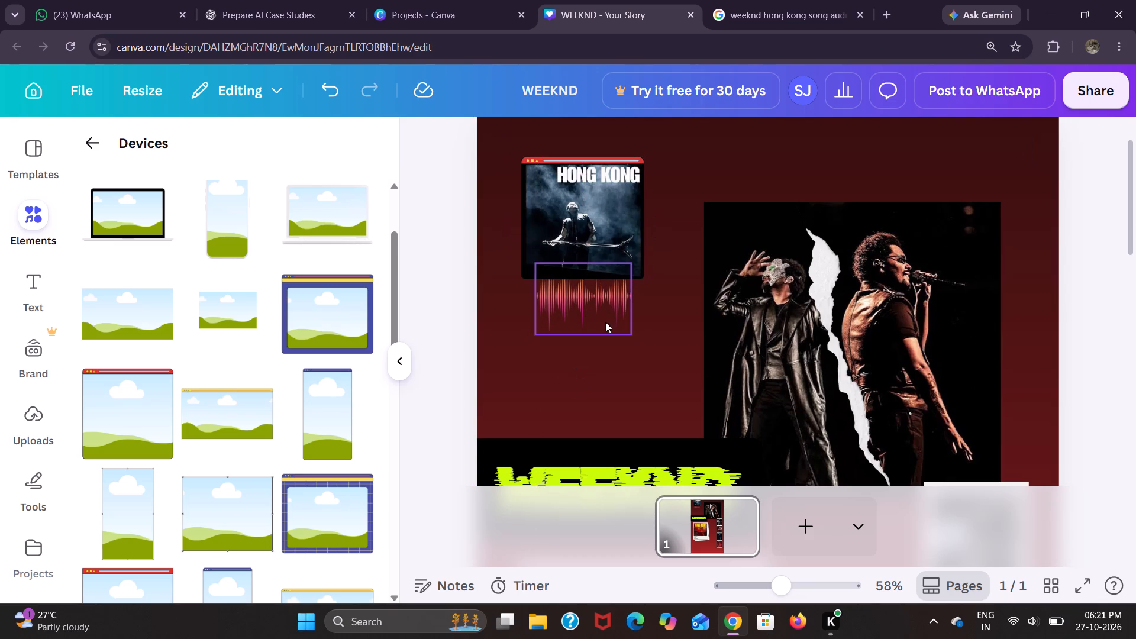
pyautogui.click(605, 322)
# Bring the audio waveform to the front and centre it across the lower edge of the Hong Kong cover.
pyautogui.click(643, 227)
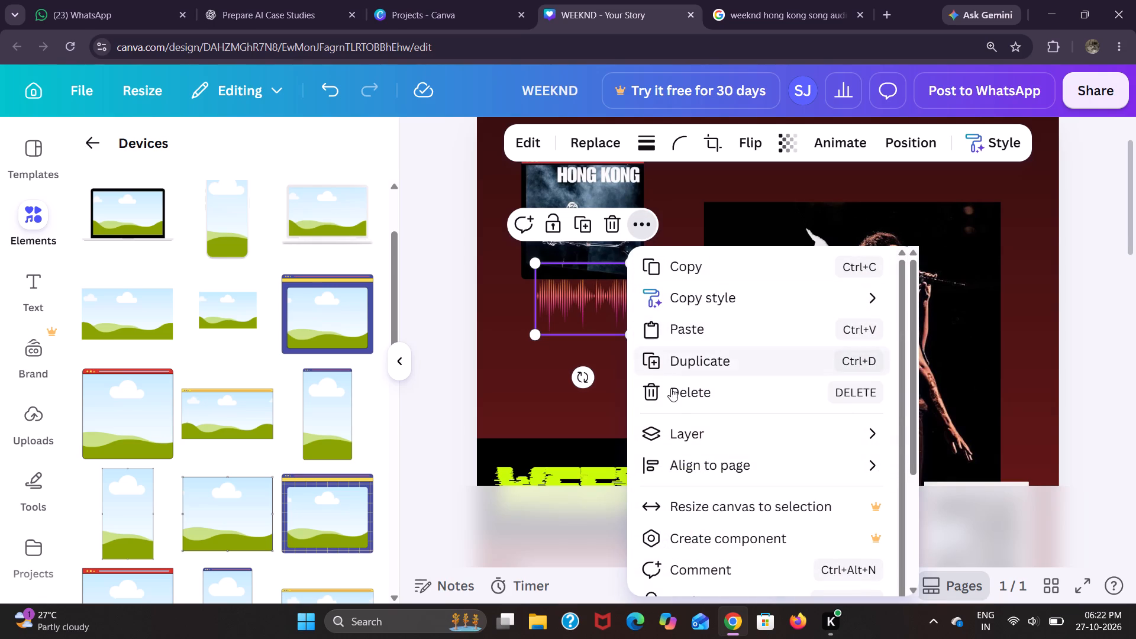
pyautogui.click(588, 438)
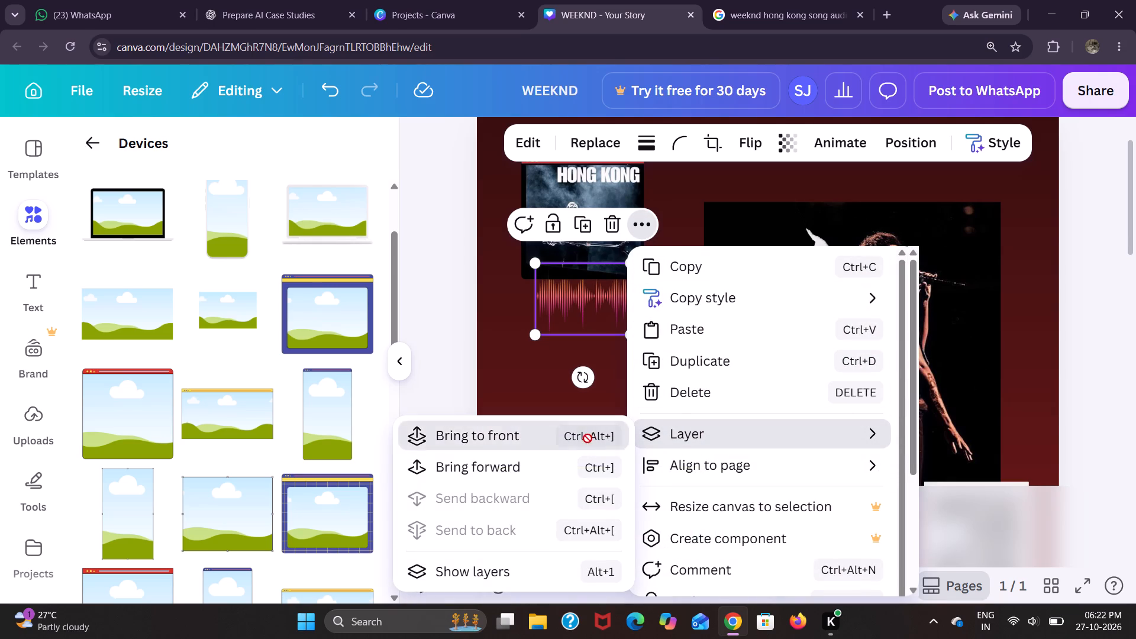
pyautogui.click(577, 309)
pyautogui.moveTo(577, 309); pyautogui.dragTo(575, 295)
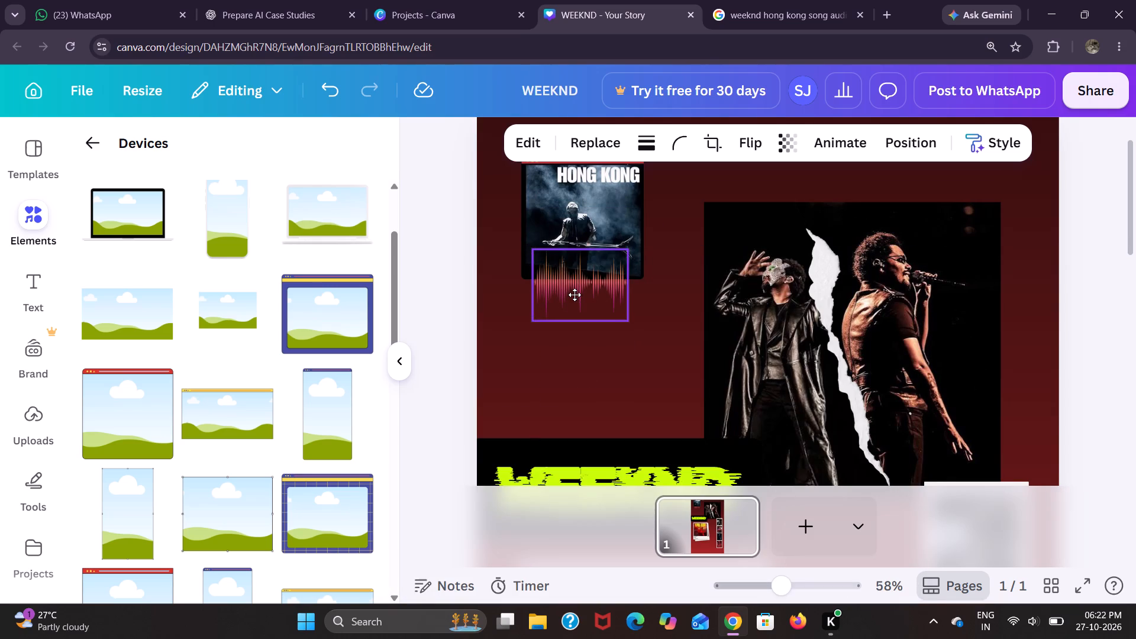
pyautogui.moveTo(575, 295); pyautogui.dragTo(576, 291)
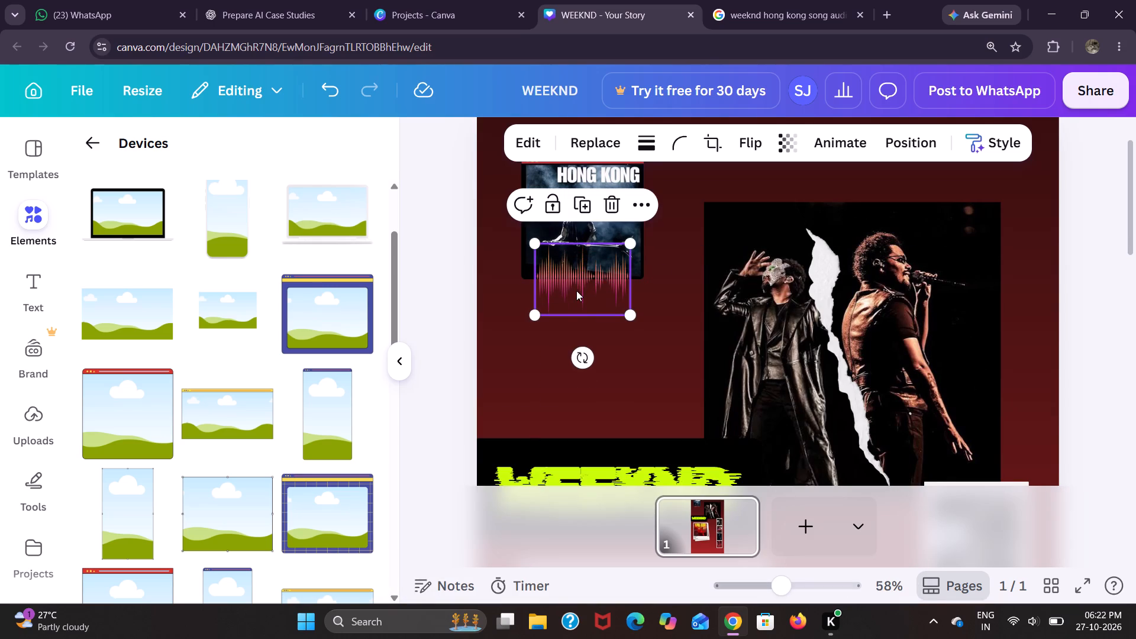
pyautogui.click(436, 358)
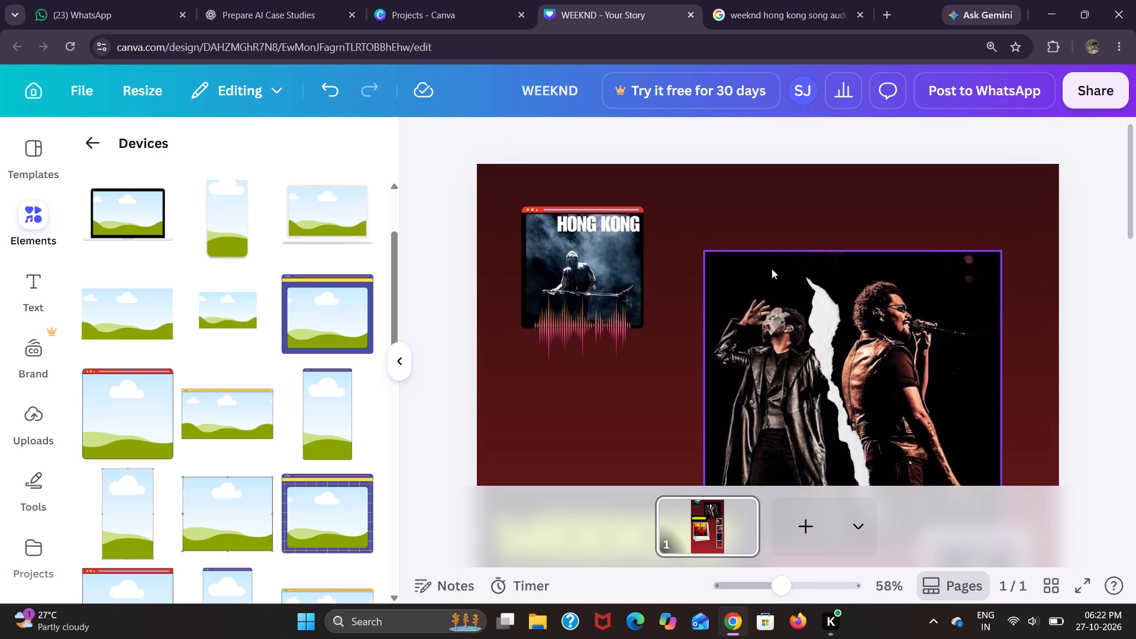
# Enlarge the Hong Kong image slightly inside its window frame so the guitarist and title fill the crop.
pyautogui.click(575, 286)
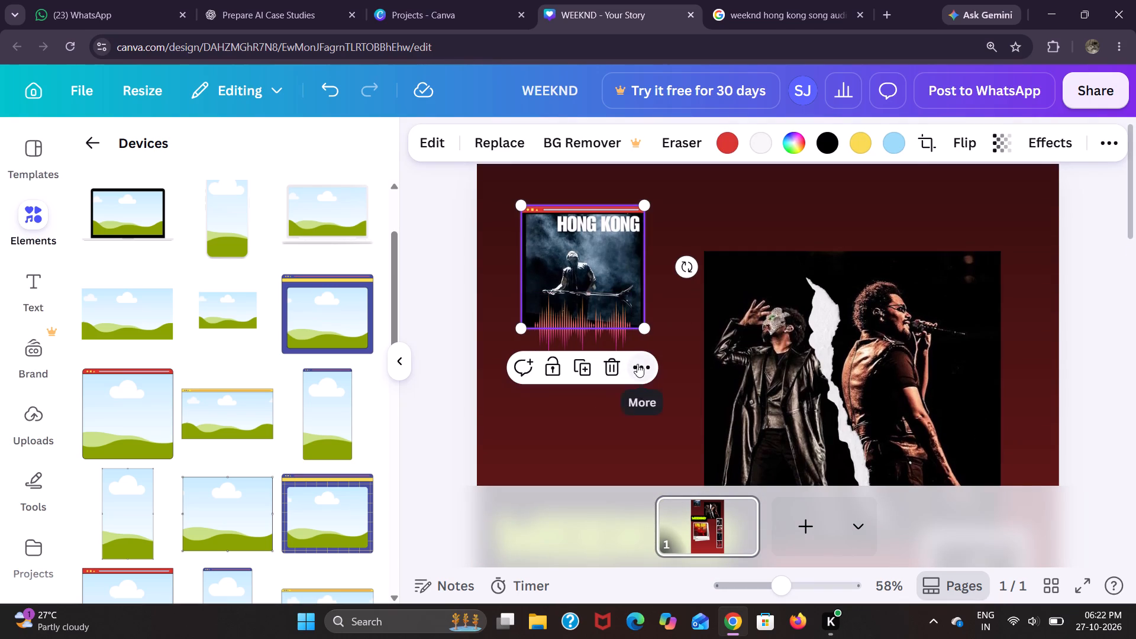
pyautogui.click(637, 364)
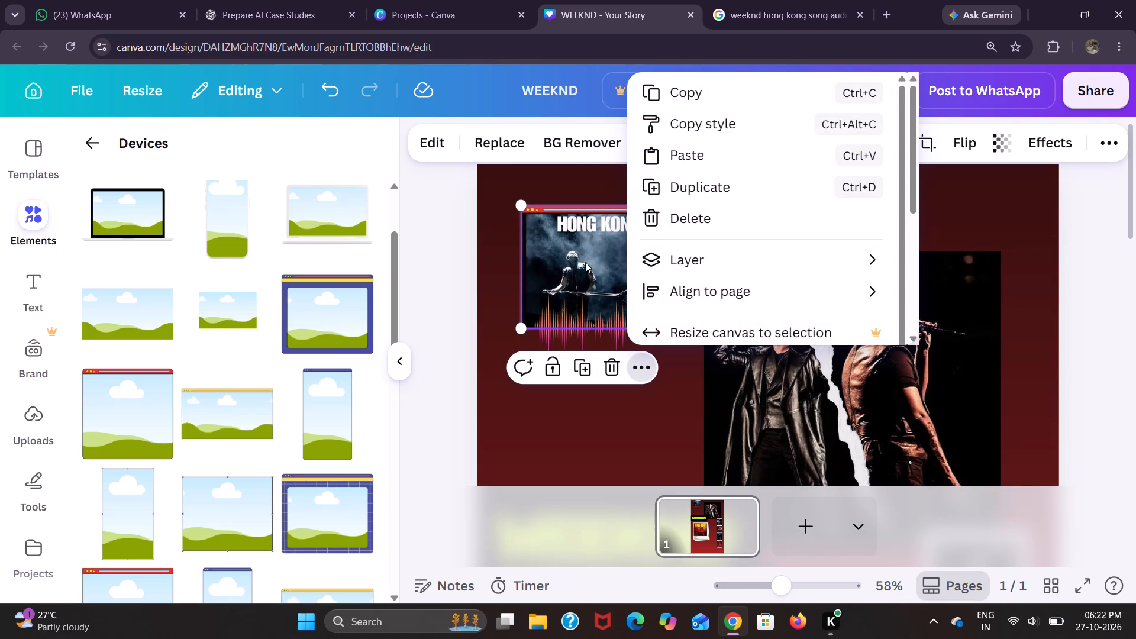
pyautogui.doubleClick(546, 285)
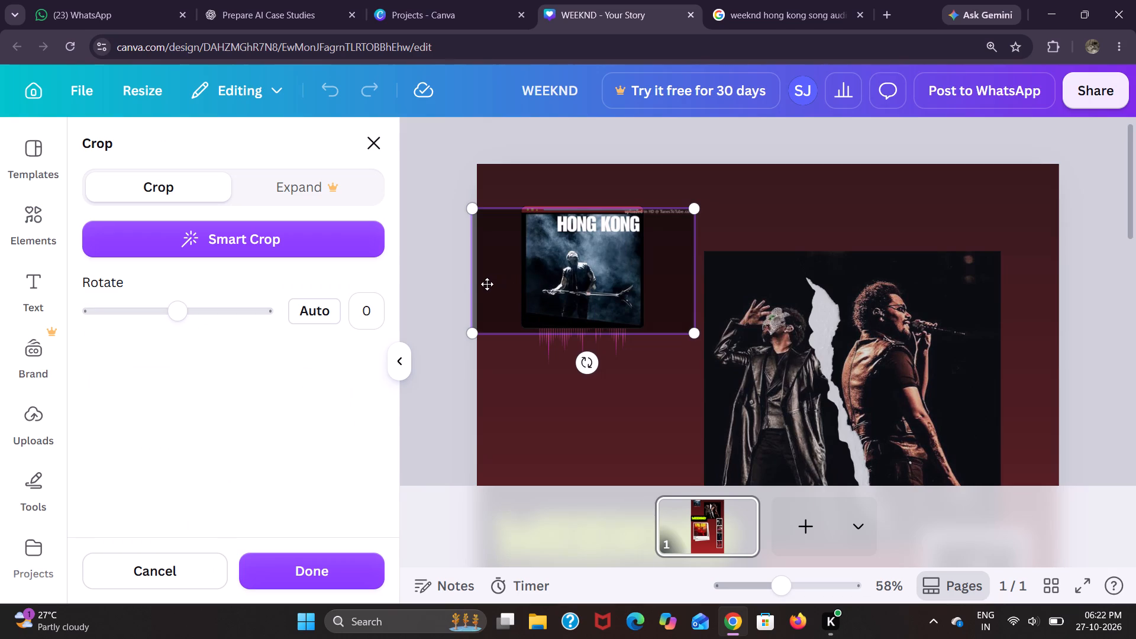
pyautogui.moveTo(471, 345); pyautogui.dragTo(464, 350)
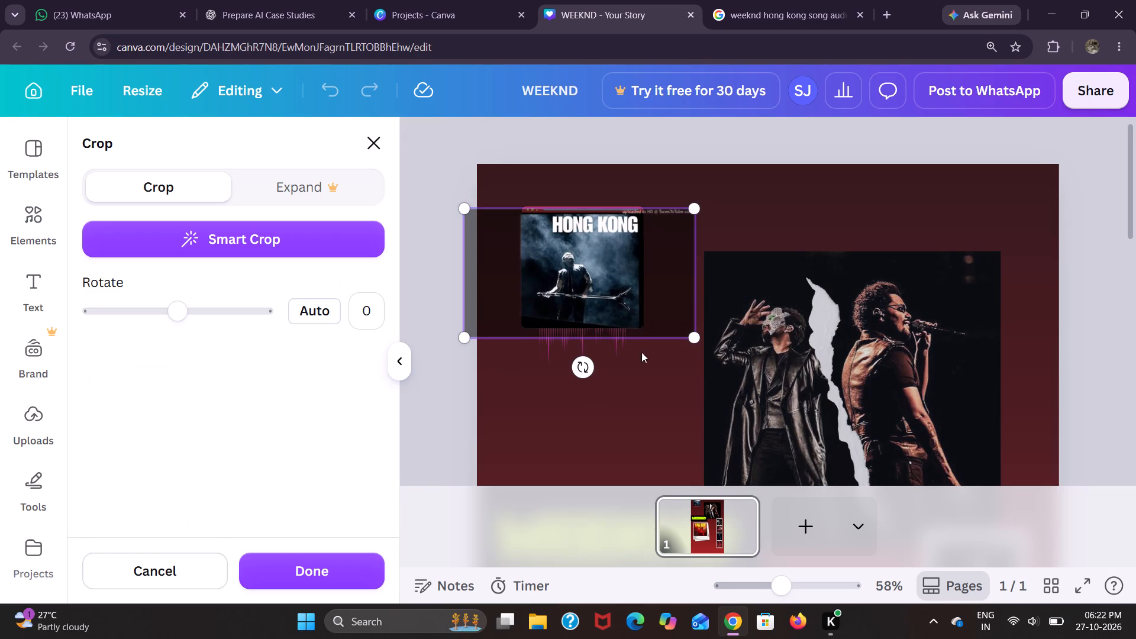
pyautogui.click(690, 342)
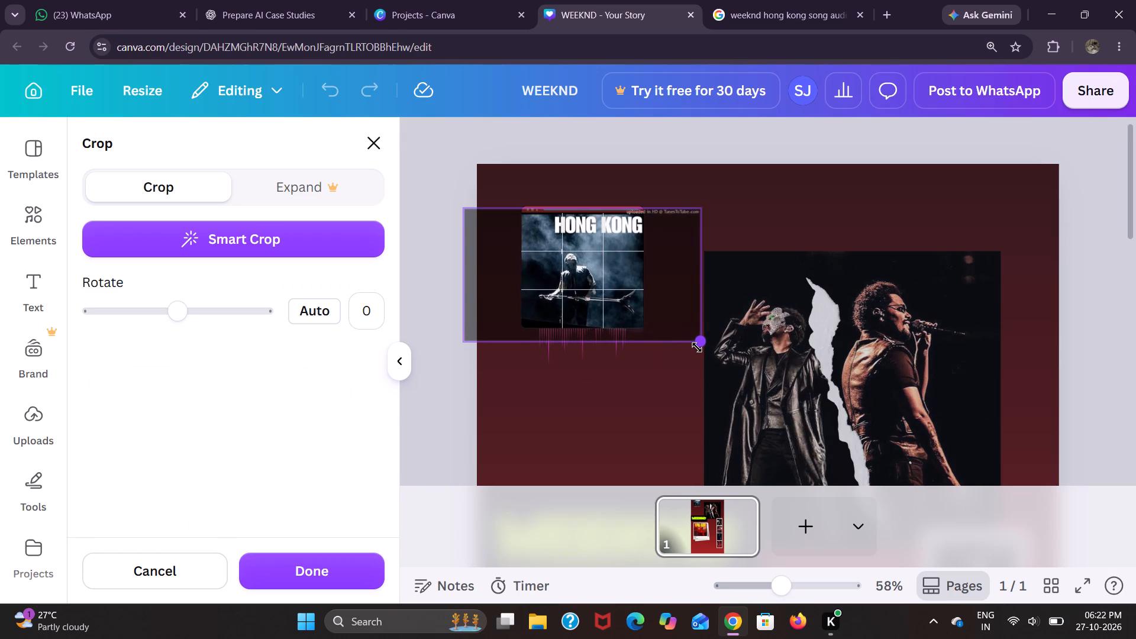
pyautogui.click(426, 454)
pyautogui.click(481, 418)
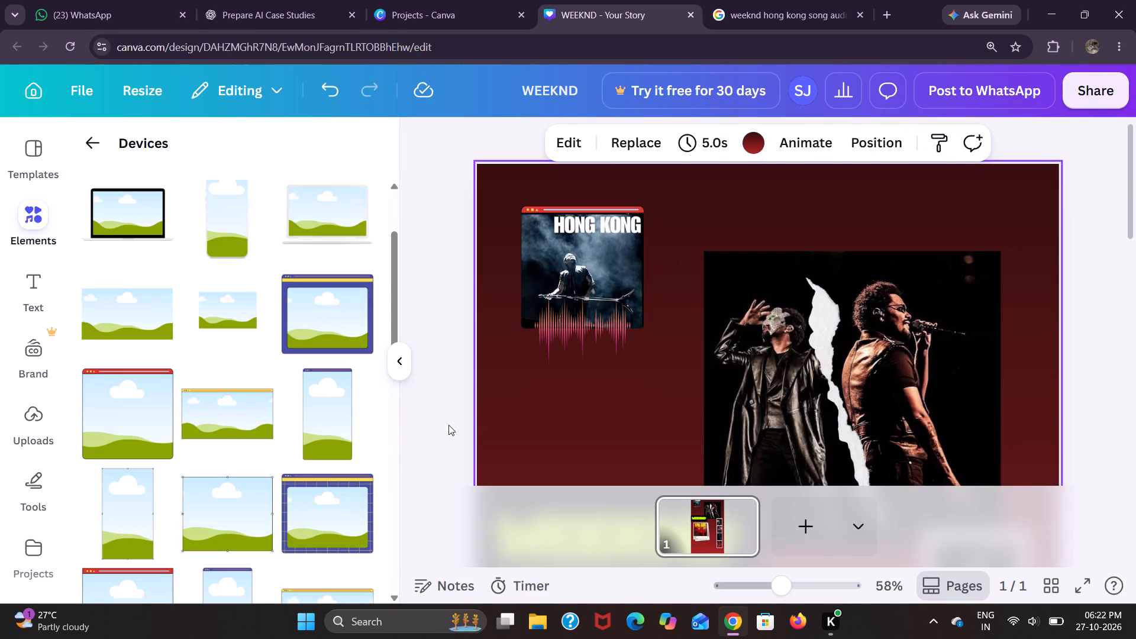
pyautogui.scroll(-1, 448, 425)
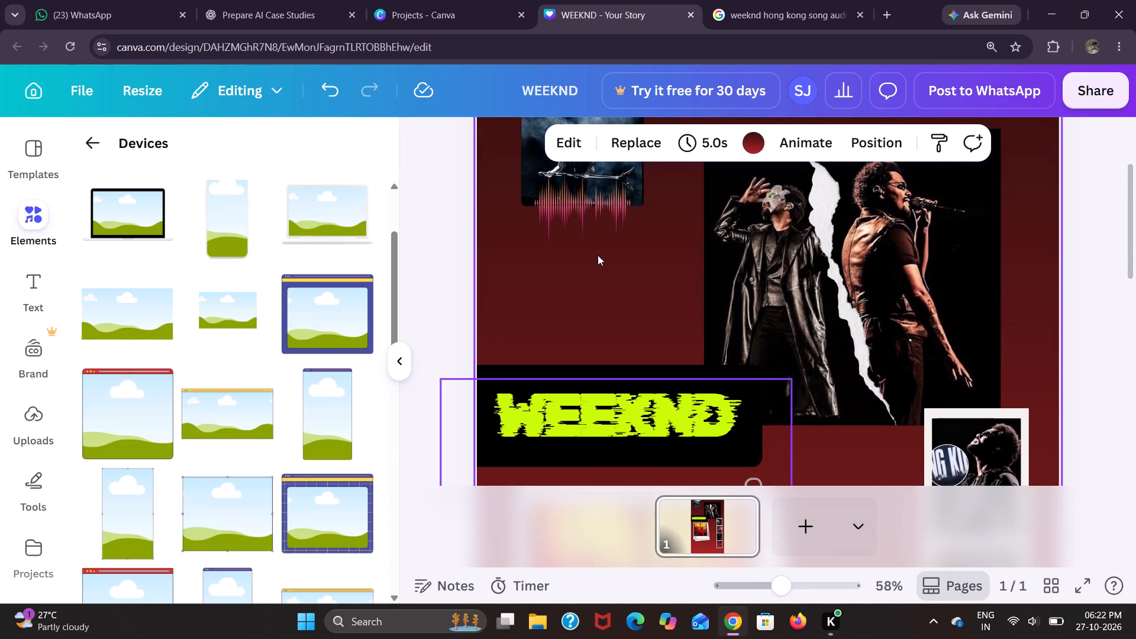
pyautogui.scroll(-2, 598, 255)
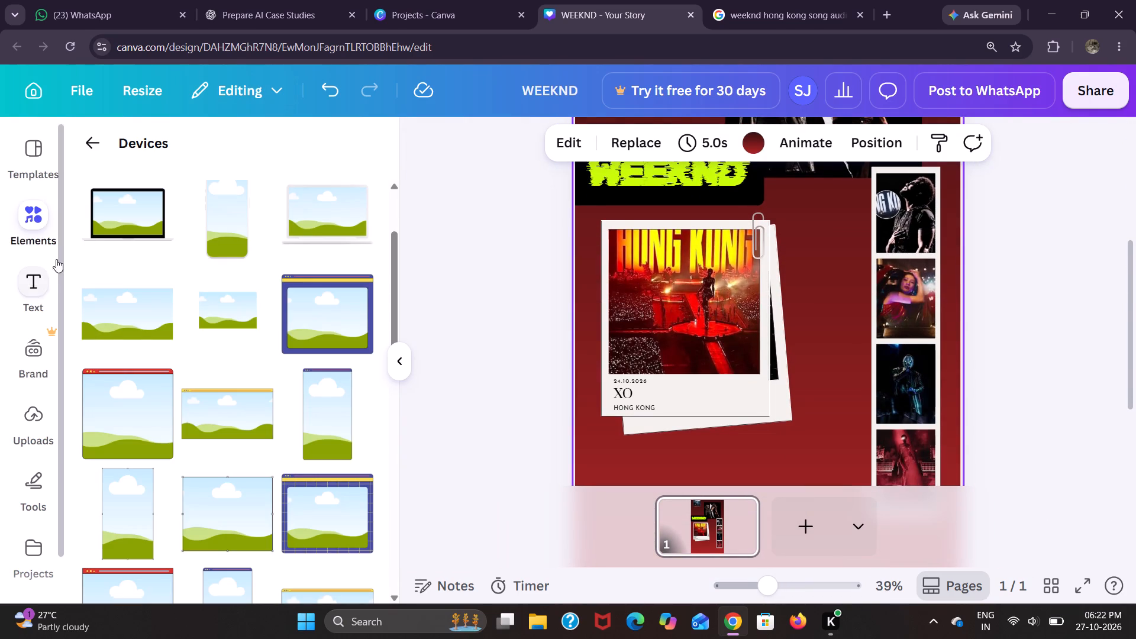
pyautogui.click(32, 285)
pyautogui.scroll(-7, 283, 362)
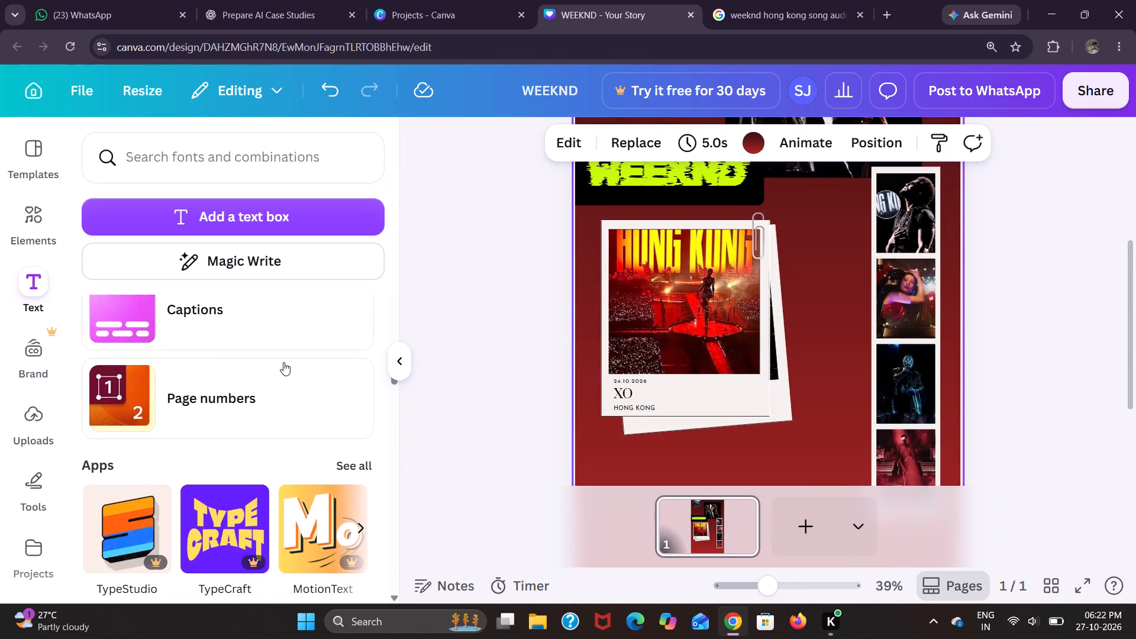
pyautogui.scroll(-8, 283, 362)
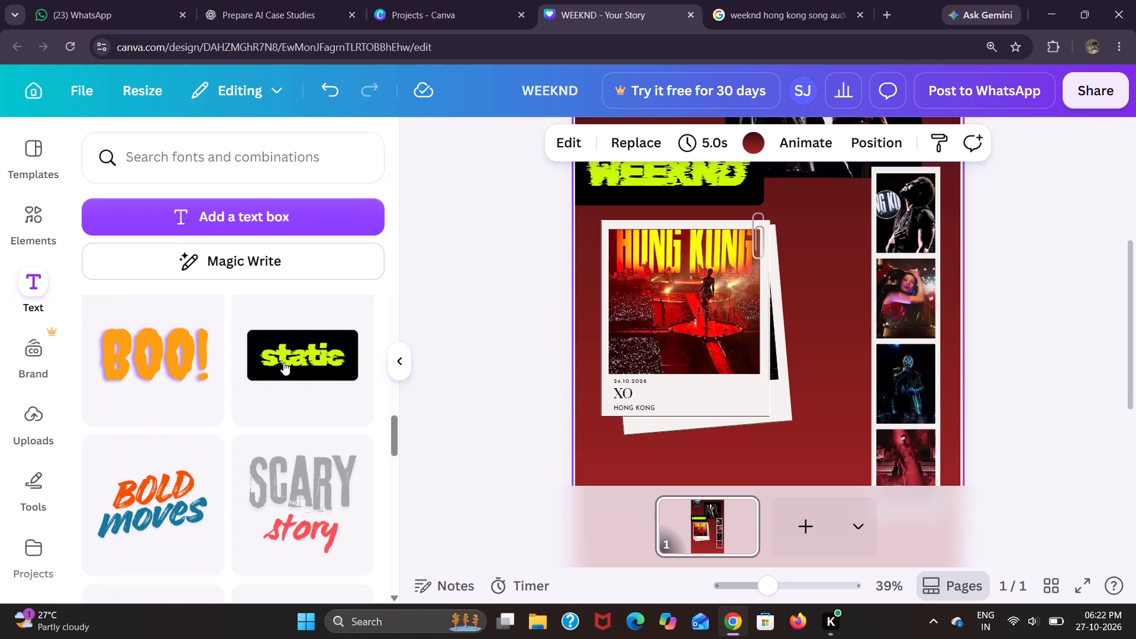
pyautogui.scroll(-7, 283, 362)
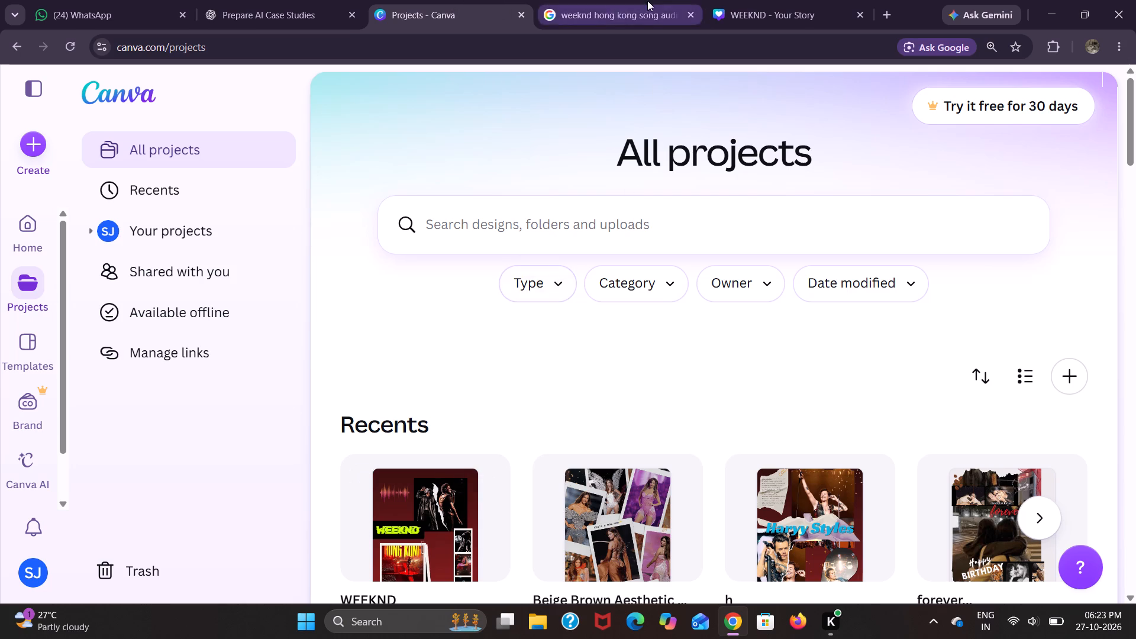
pyautogui.click(736, 0)
pyautogui.scroll(1, 670, 301)
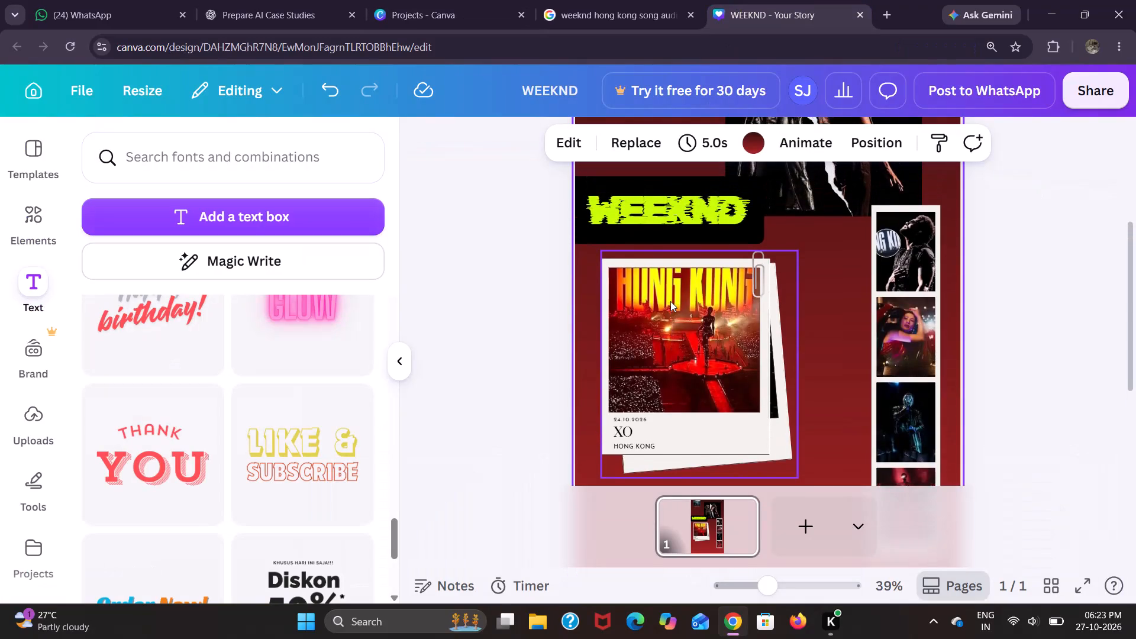
pyautogui.scroll(1, 670, 301)
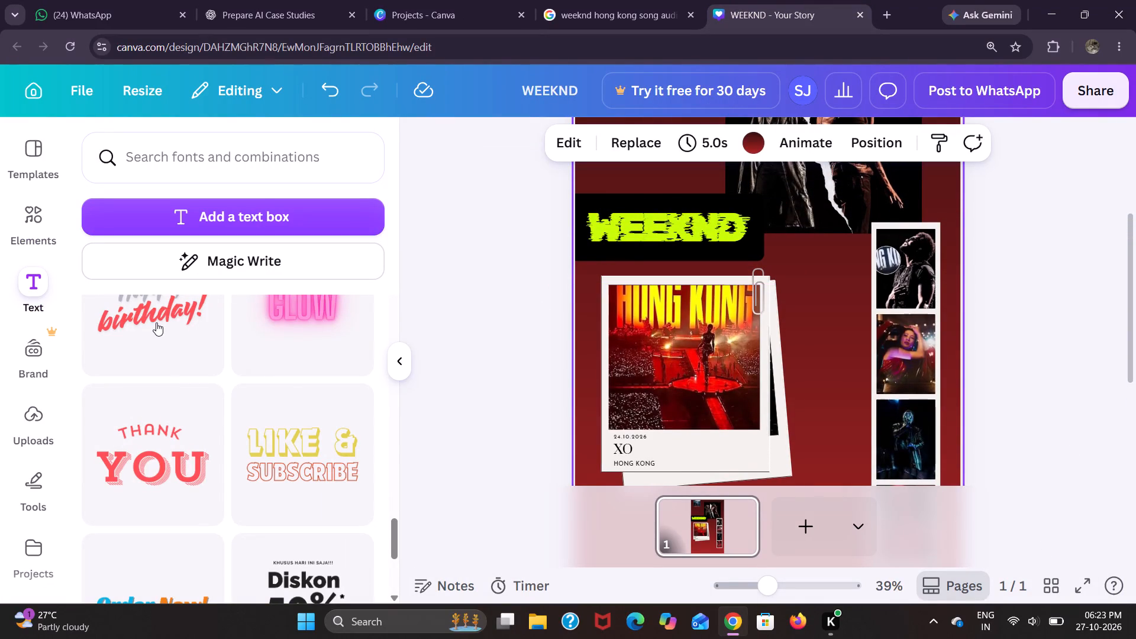
pyautogui.scroll(-8, 186, 369)
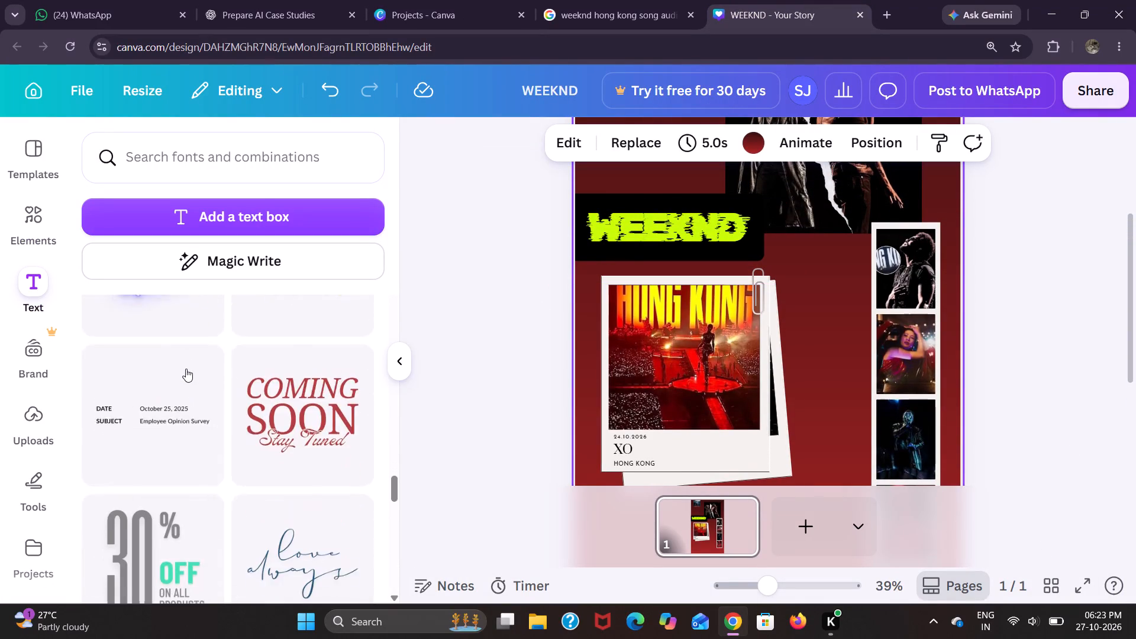
pyautogui.scroll(-1, 186, 369)
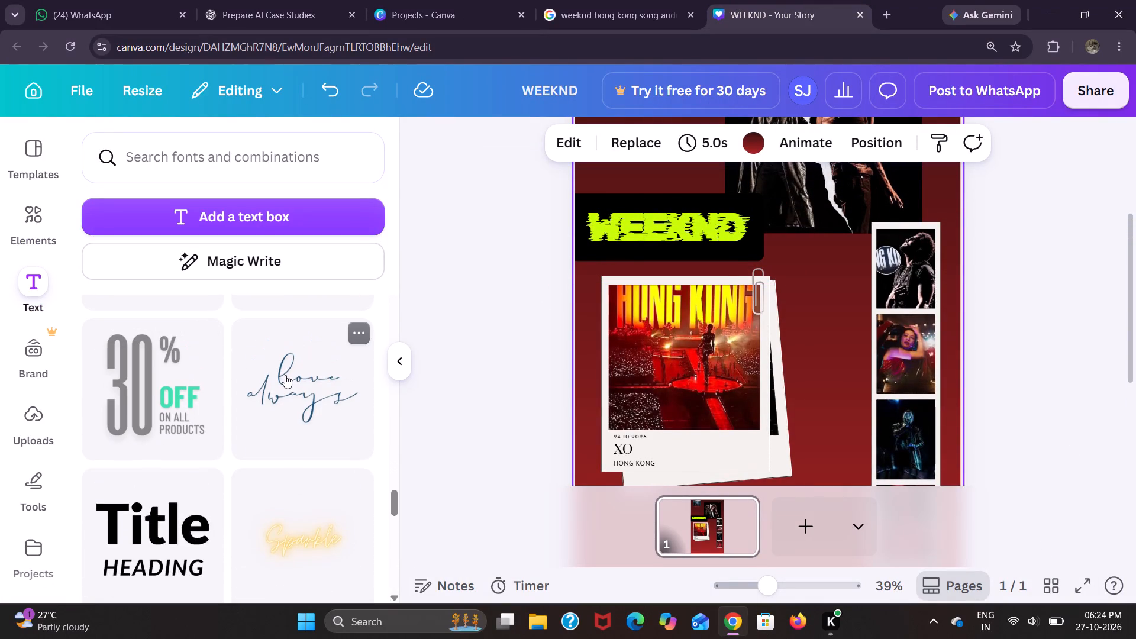
pyautogui.click(285, 375)
# Replace the word "always" in the handwritten text with the copied name "Faye Wong".
pyautogui.click(842, 321)
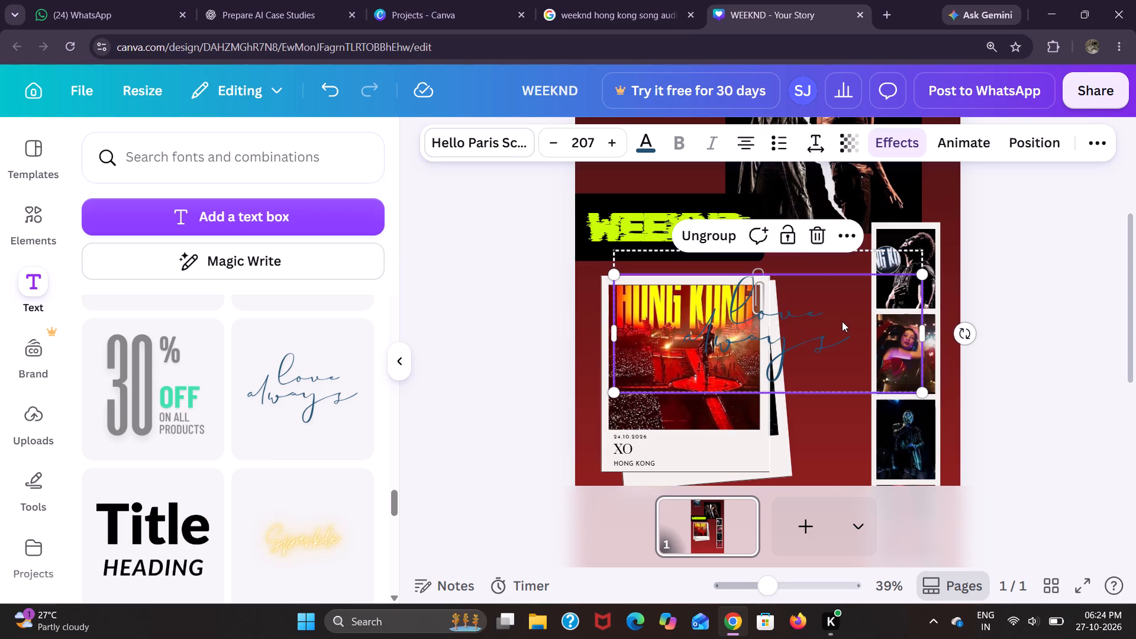
pyautogui.doubleClick(838, 324)
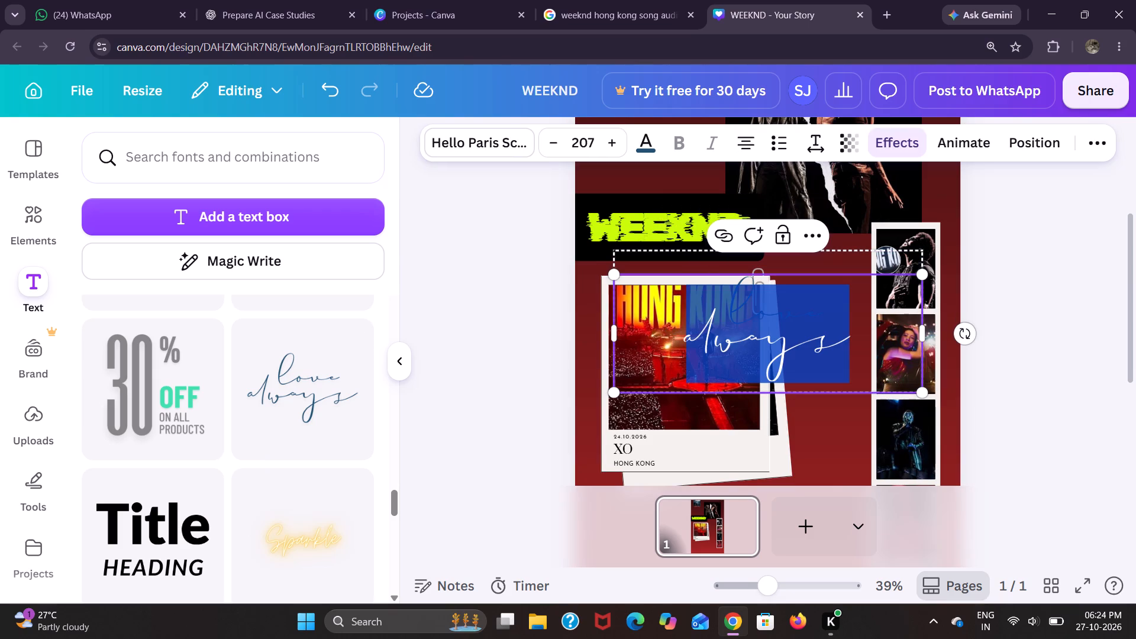
pyautogui.hotkey('ctrl', 'v')
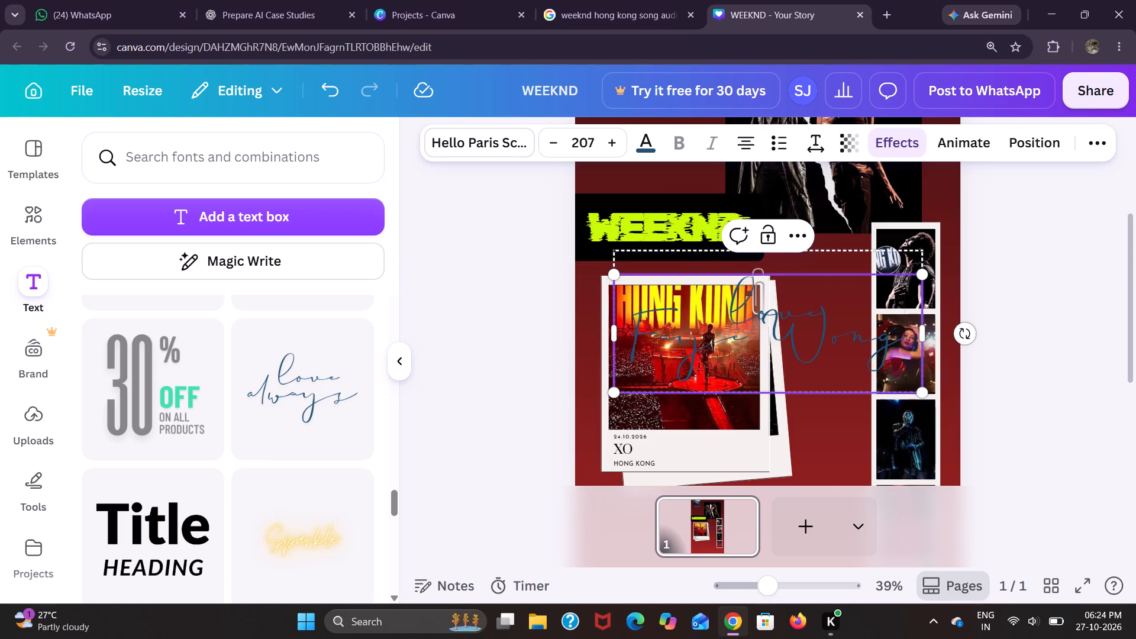
# Undo the pasted name in the lower handwritten line and delete the restored word "always", leaving that line empty.
pyautogui.hotkey('ctrl', 'z')
pyautogui.doubleClick(776, 317)
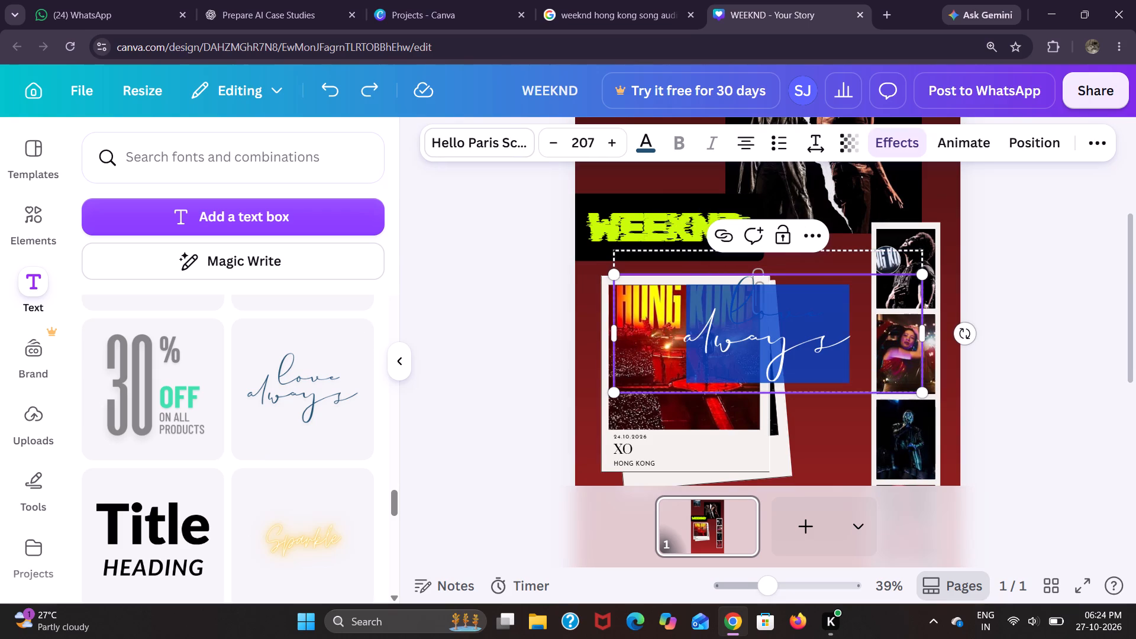
pyautogui.press('BackSpace')
pyautogui.press('BackSpace')
pyautogui.press('BackSpace')
# Replace the handwritten word "love" with the name "Faye Wong", copied again from the profile heading in the AI Mode browser tab.
pyautogui.doubleClick(774, 315)
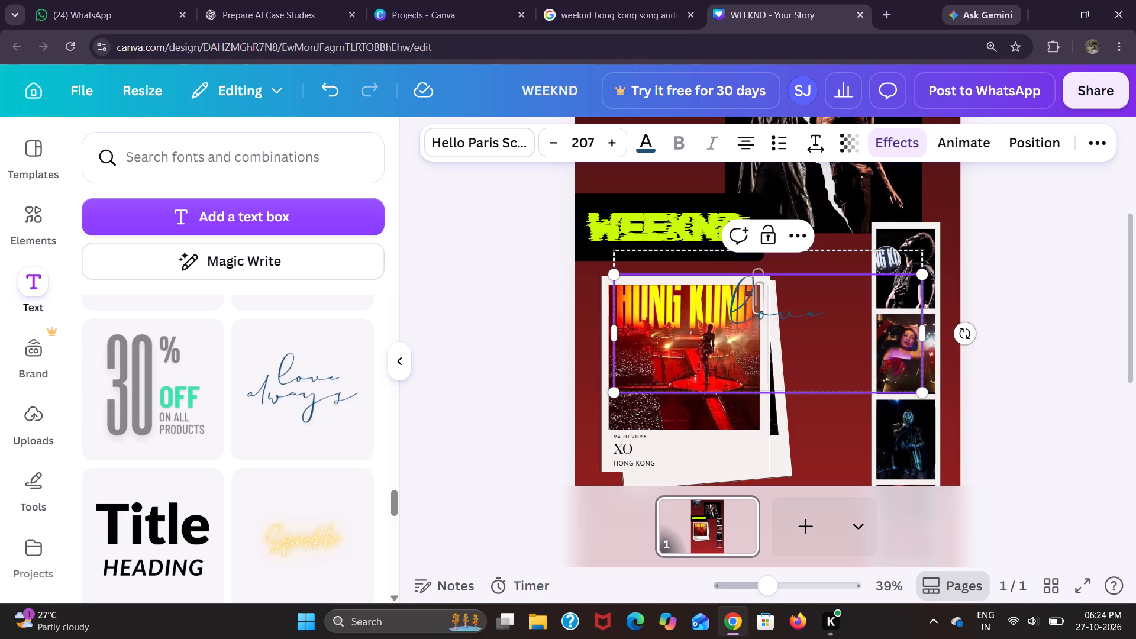
pyautogui.doubleClick(761, 312)
pyautogui.doubleClick(761, 312)
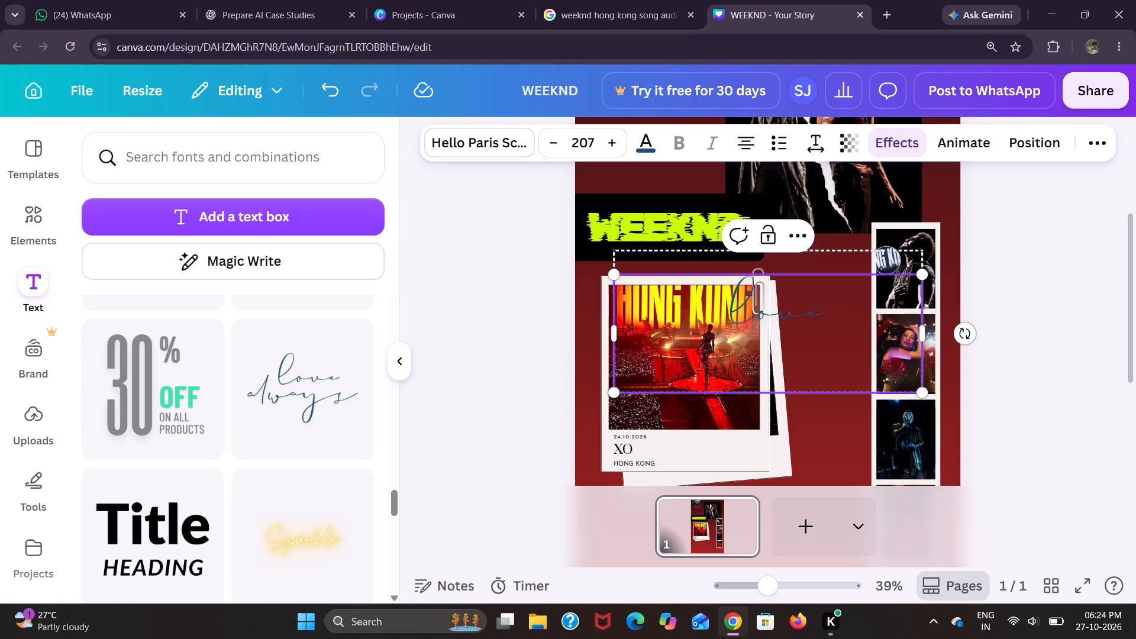
pyautogui.doubleClick(778, 318)
pyautogui.doubleClick(757, 305)
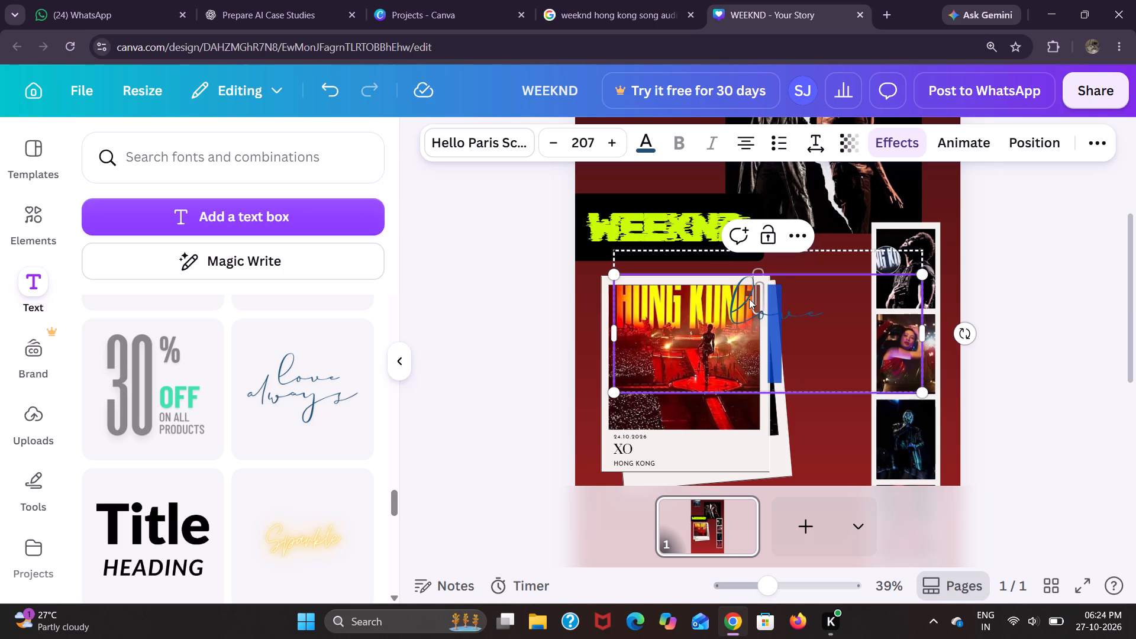
pyautogui.doubleClick(737, 292)
pyautogui.click(1079, 299)
pyautogui.doubleClick(790, 315)
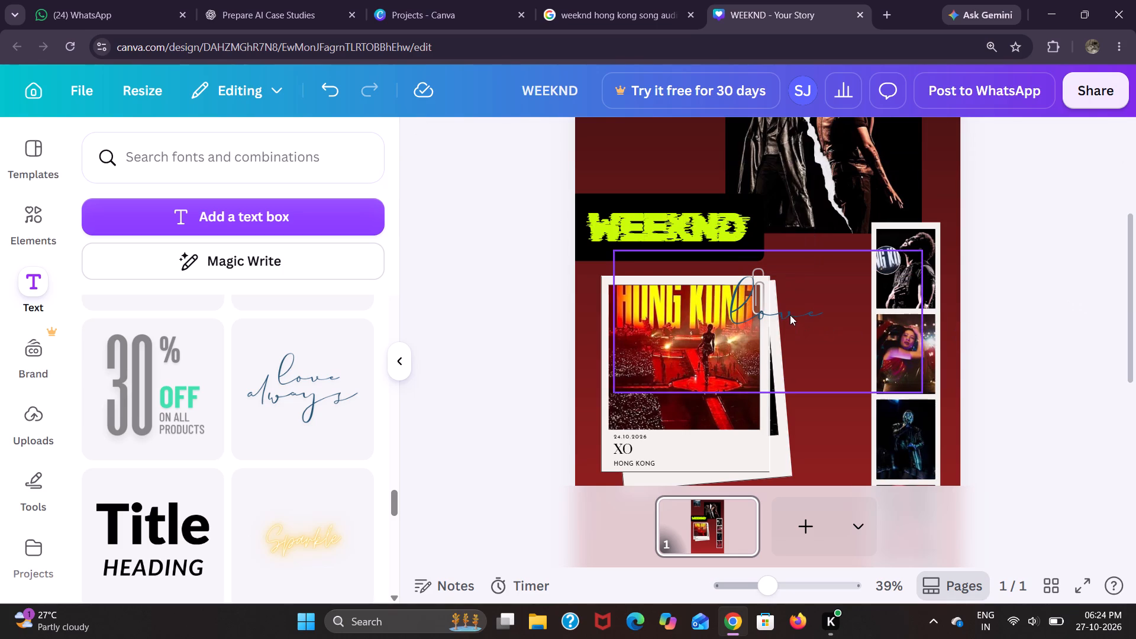
pyautogui.click(759, 292)
pyautogui.click(734, 286)
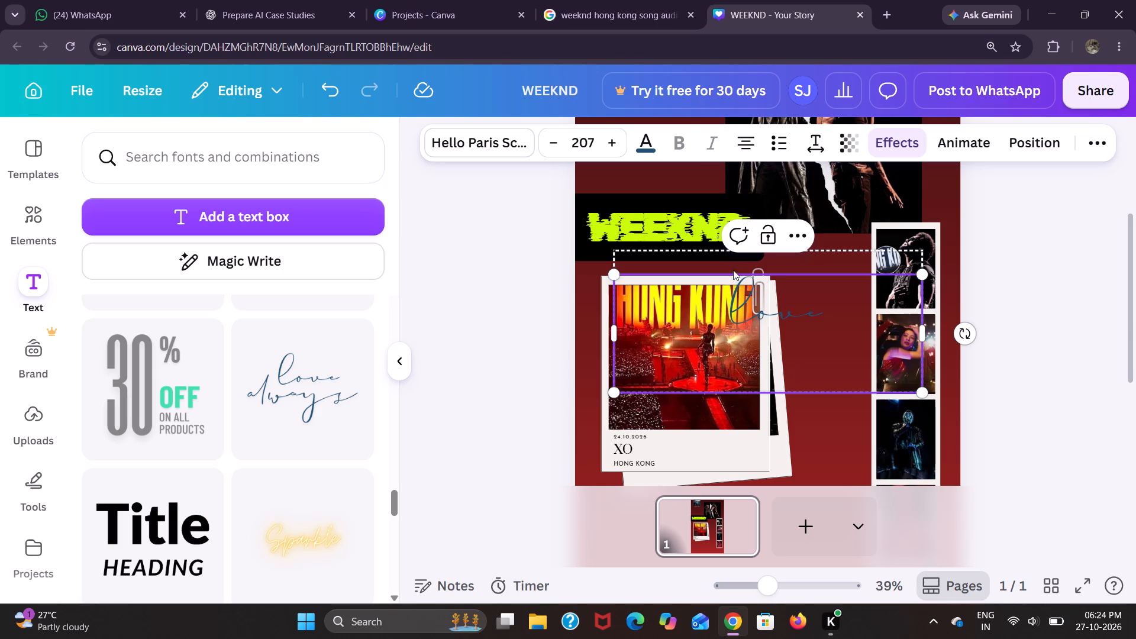
pyautogui.doubleClick(733, 262)
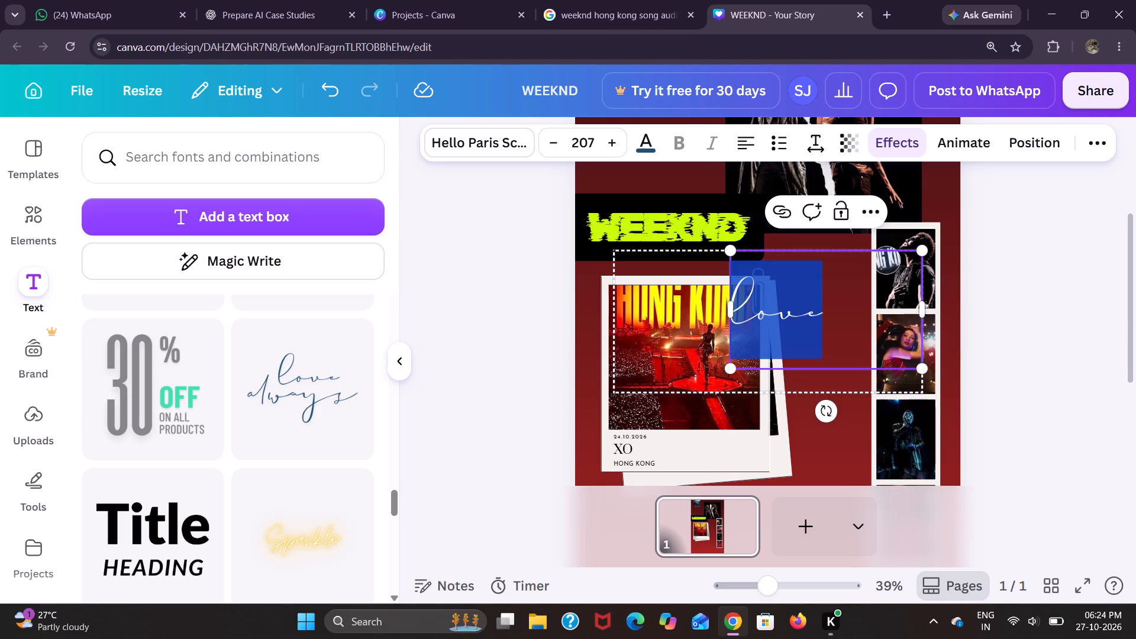
pyautogui.hotkey('ctrl', 'c')
pyautogui.click(635, 0)
pyautogui.scroll(1, 702, 181)
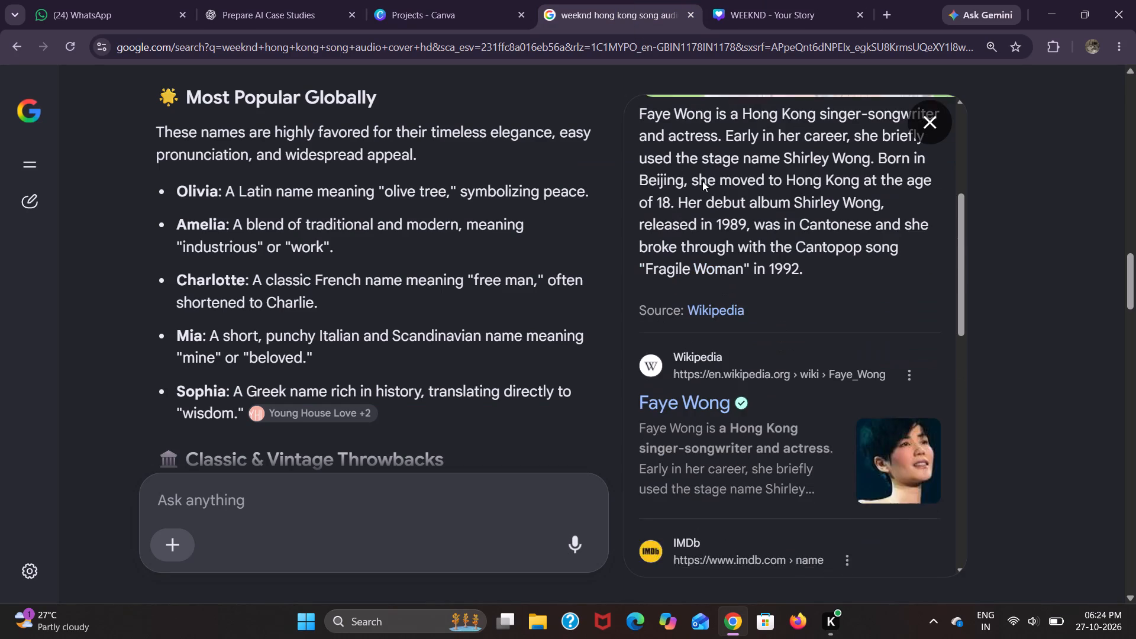
pyautogui.scroll(1, 702, 181)
pyautogui.scroll(3, 716, 237)
pyautogui.hotkey('ctrl', 'c')
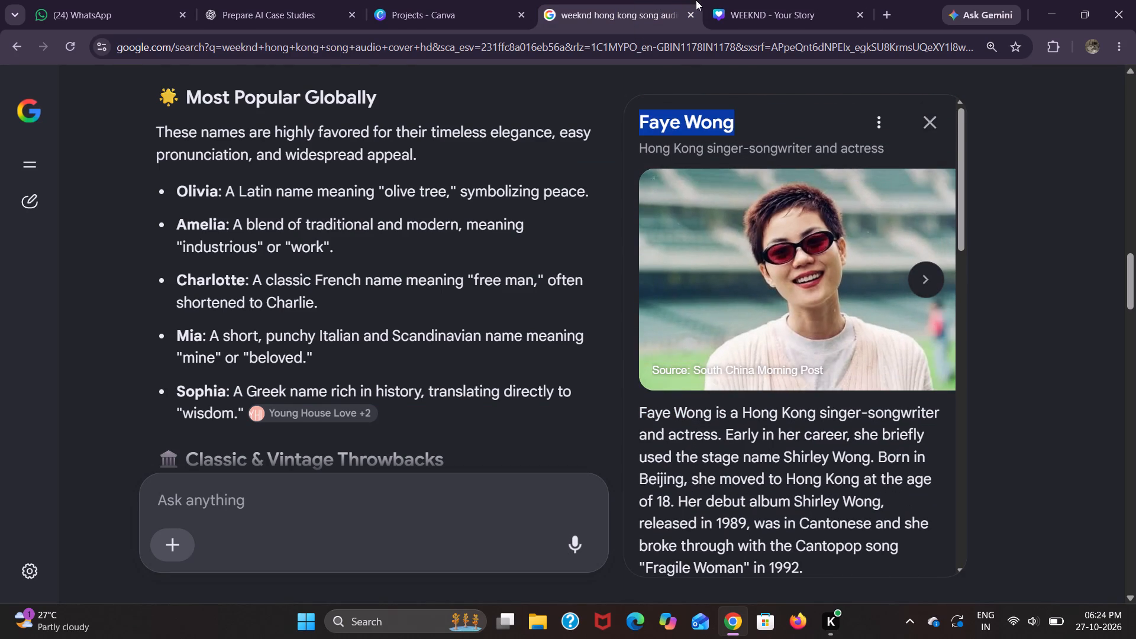
pyautogui.click(766, 0)
pyautogui.hotkey('ctrl', 'v')
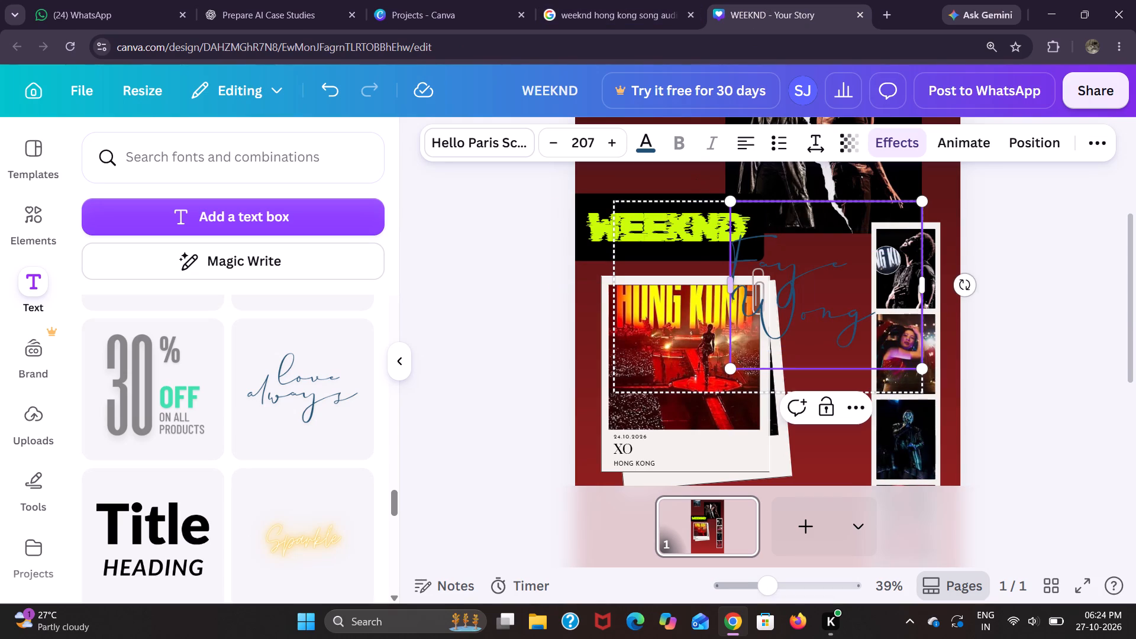
# Delete "Wong" from the upper handwritten text so that it reads only "Faye".
pyautogui.press('BackSpace')
pyautogui.press('BackSpace')
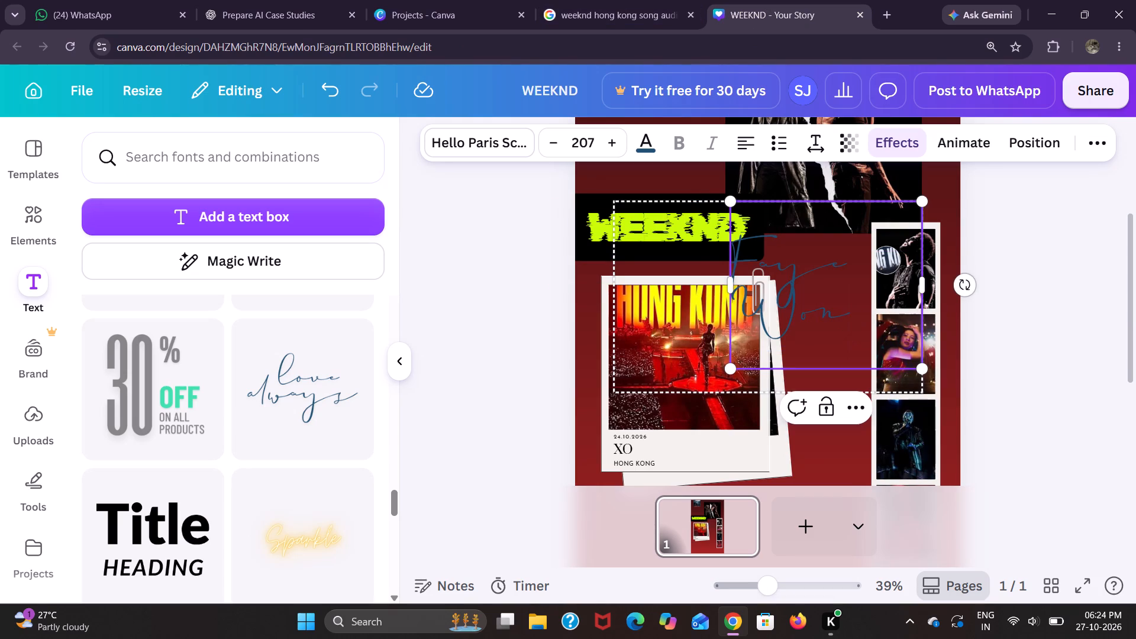
pyautogui.press('BackSpace')
pyautogui.press('BackSpace')
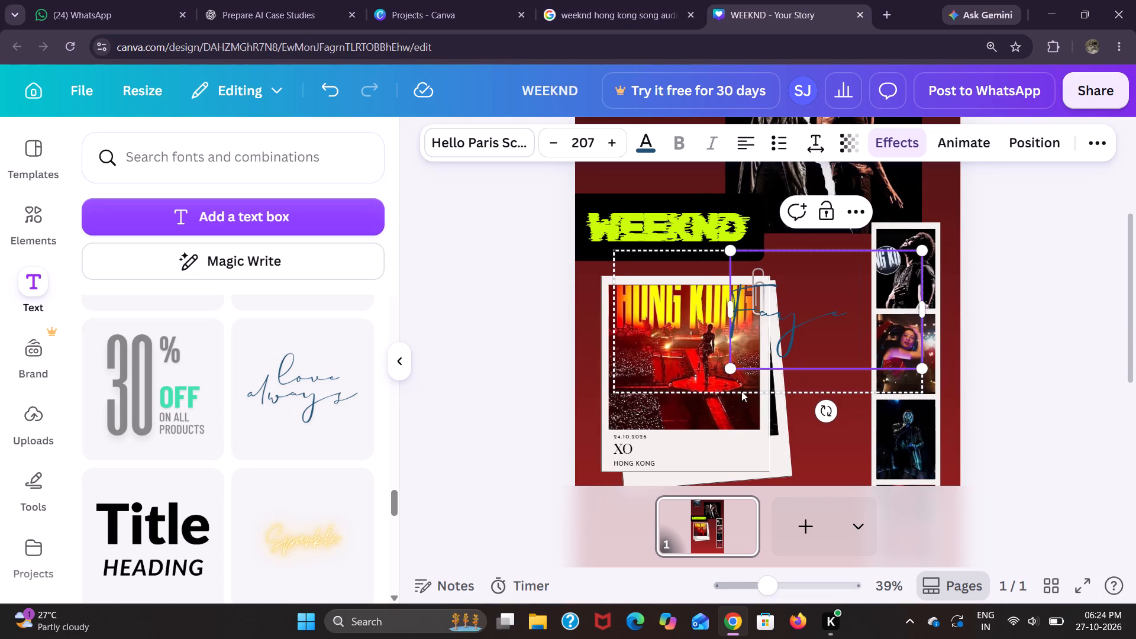
# Paste the copied "Faye Wong" into the empty lower handwritten line and delete the letters "Fay" from it.
pyautogui.click(740, 389)
pyautogui.click(740, 411)
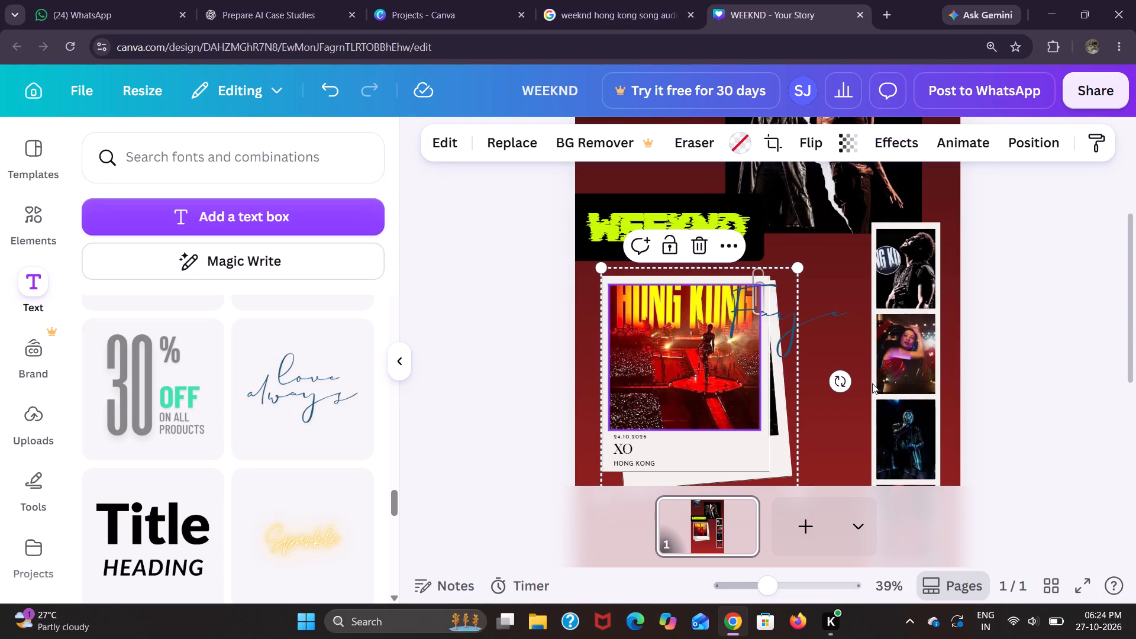
pyautogui.click(872, 386)
pyautogui.doubleClick(810, 376)
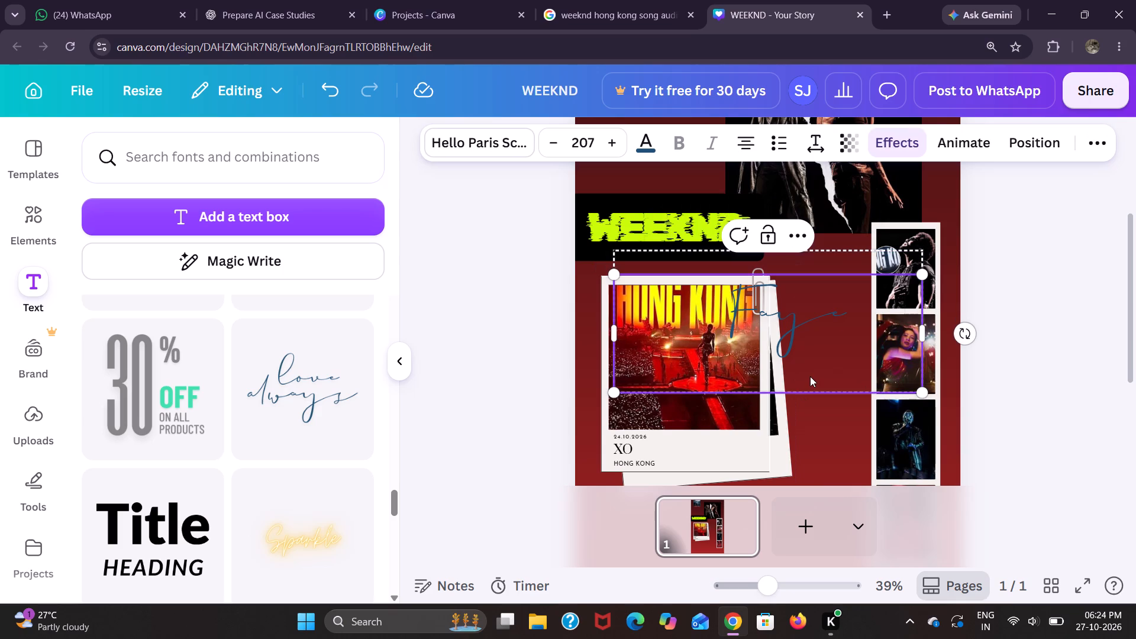
pyautogui.hotkey('ctrl', 'v')
pyautogui.click(758, 356)
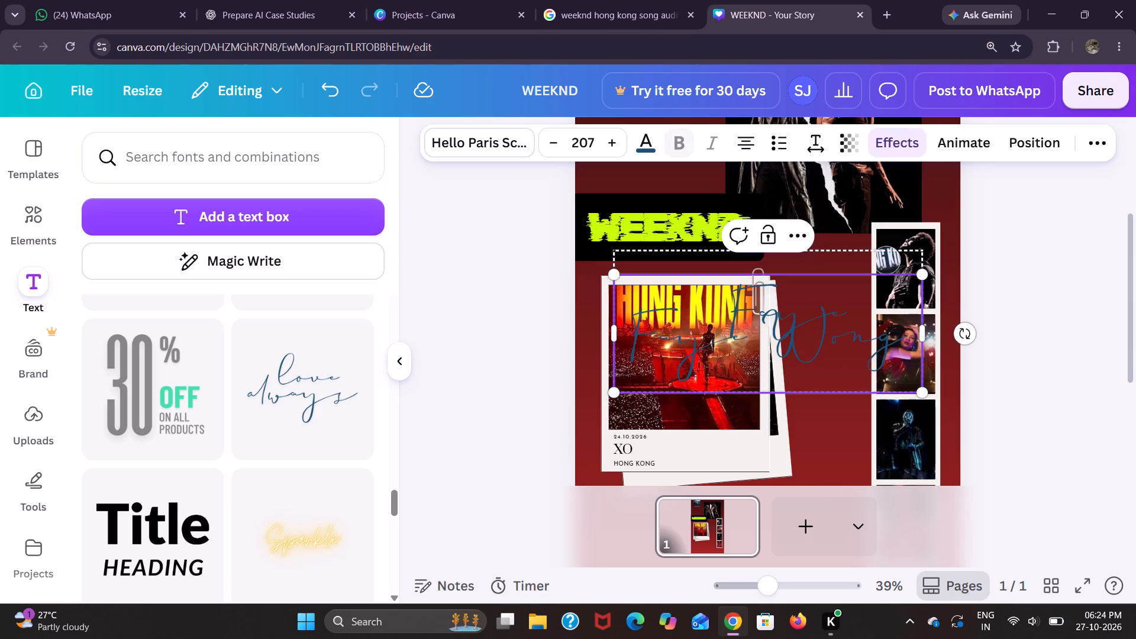
pyautogui.press('Left')
pyautogui.press('Left')
pyautogui.press('BackSpace')
pyautogui.press('BackSpace')
pyautogui.press('BackSpace')
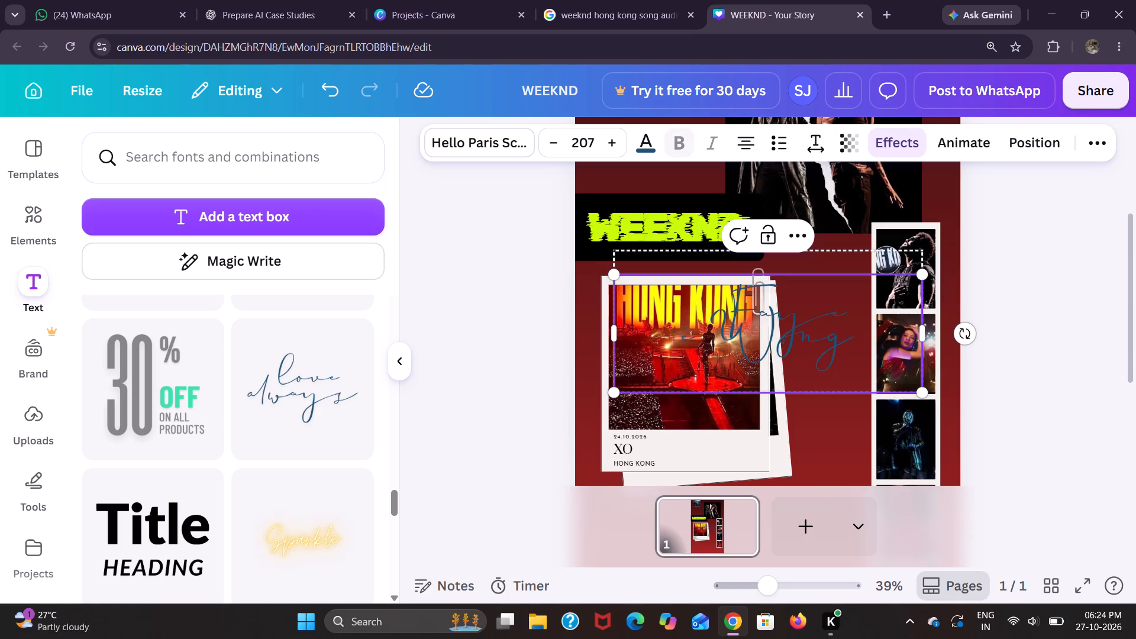
pyautogui.press('BackSpace')
# Set the text colour of the whole handwritten Faye Wong group to white.
pyautogui.click(646, 147)
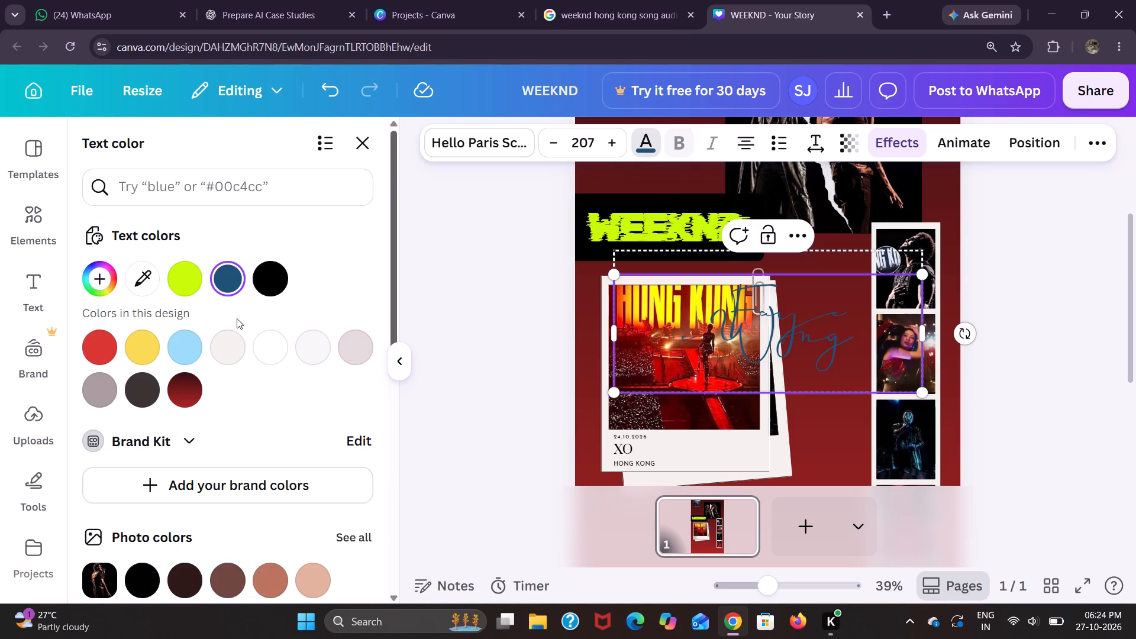
pyautogui.click(1037, 292)
pyautogui.click(987, 248)
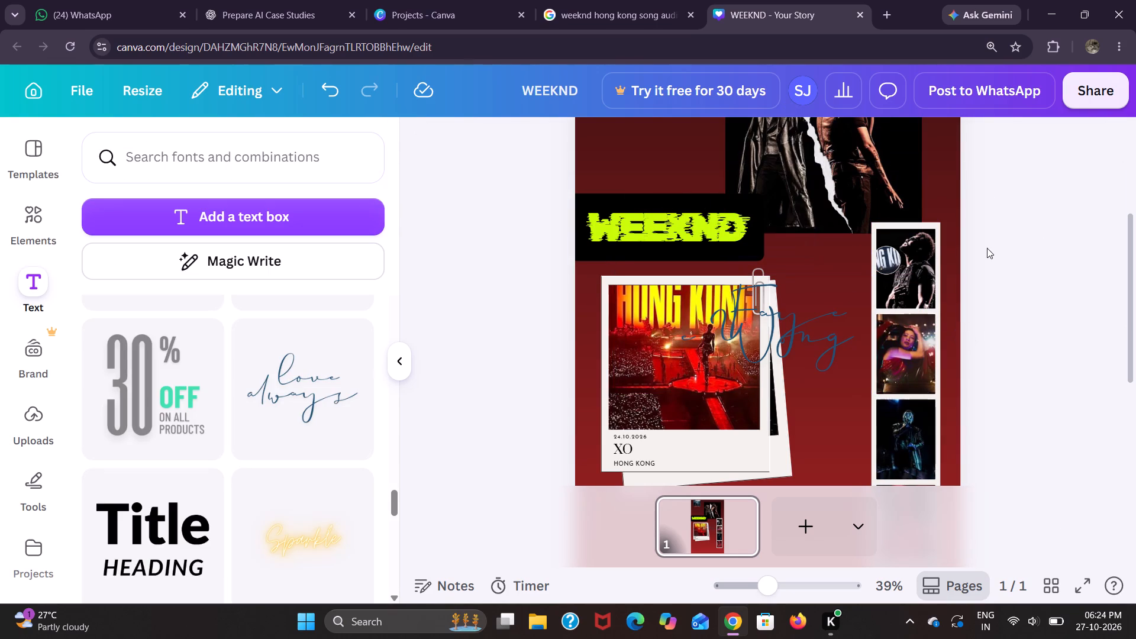
pyautogui.click(880, 311)
pyautogui.click(648, 137)
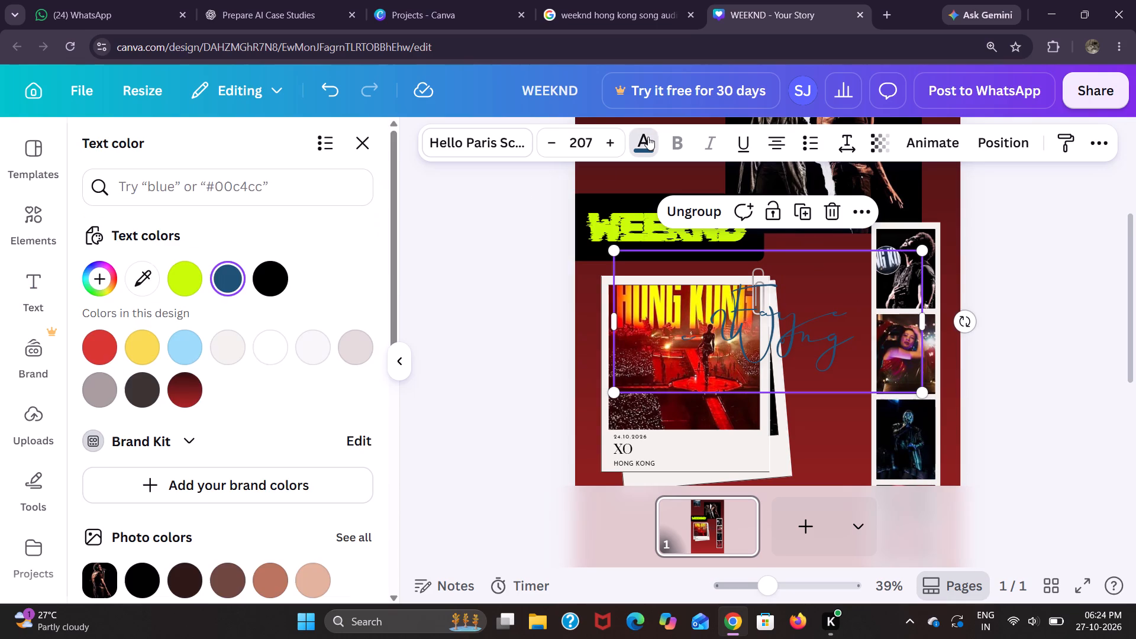
pyautogui.click(264, 346)
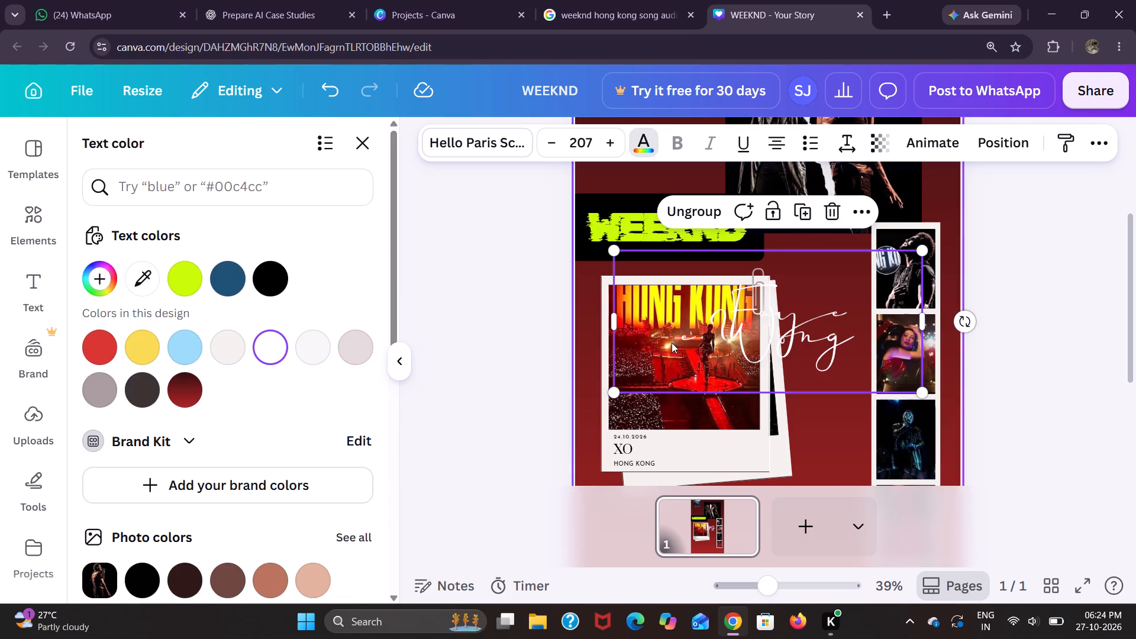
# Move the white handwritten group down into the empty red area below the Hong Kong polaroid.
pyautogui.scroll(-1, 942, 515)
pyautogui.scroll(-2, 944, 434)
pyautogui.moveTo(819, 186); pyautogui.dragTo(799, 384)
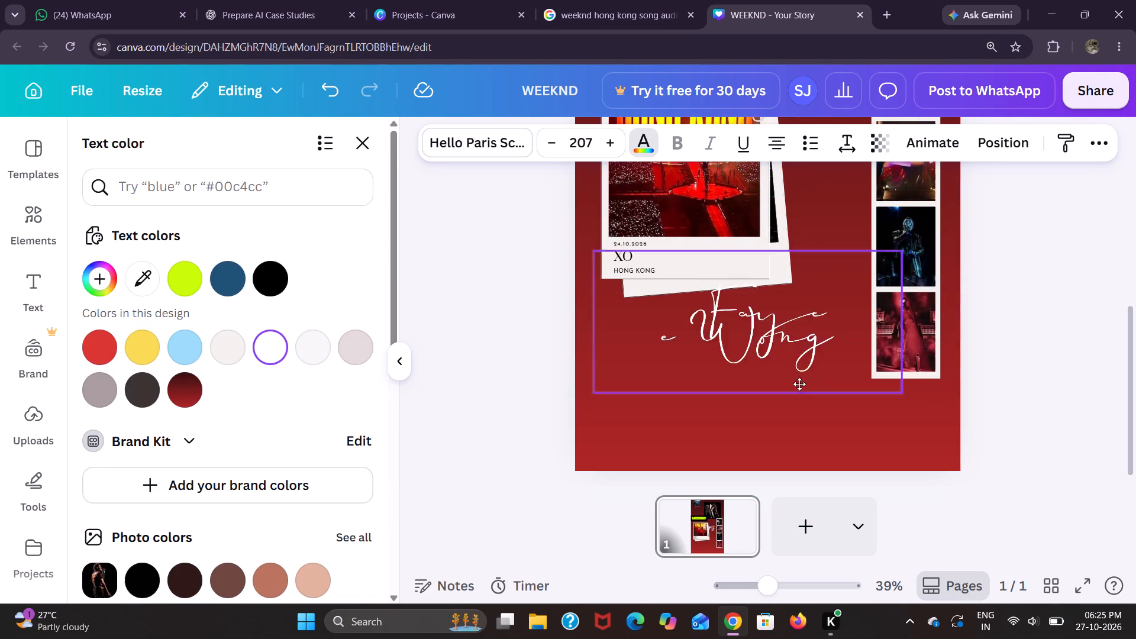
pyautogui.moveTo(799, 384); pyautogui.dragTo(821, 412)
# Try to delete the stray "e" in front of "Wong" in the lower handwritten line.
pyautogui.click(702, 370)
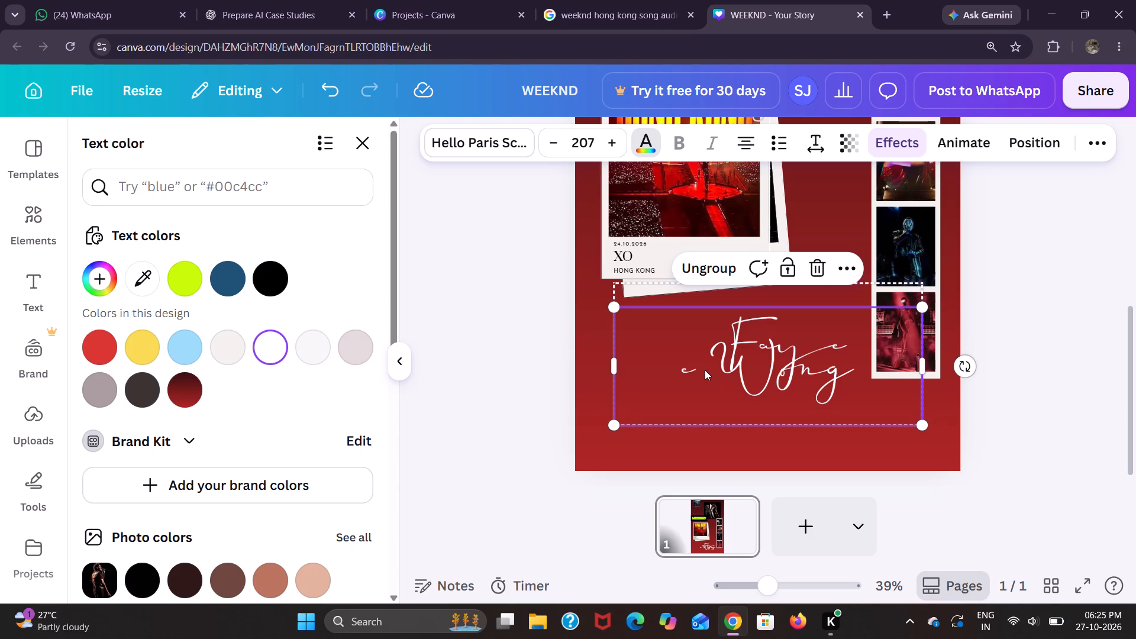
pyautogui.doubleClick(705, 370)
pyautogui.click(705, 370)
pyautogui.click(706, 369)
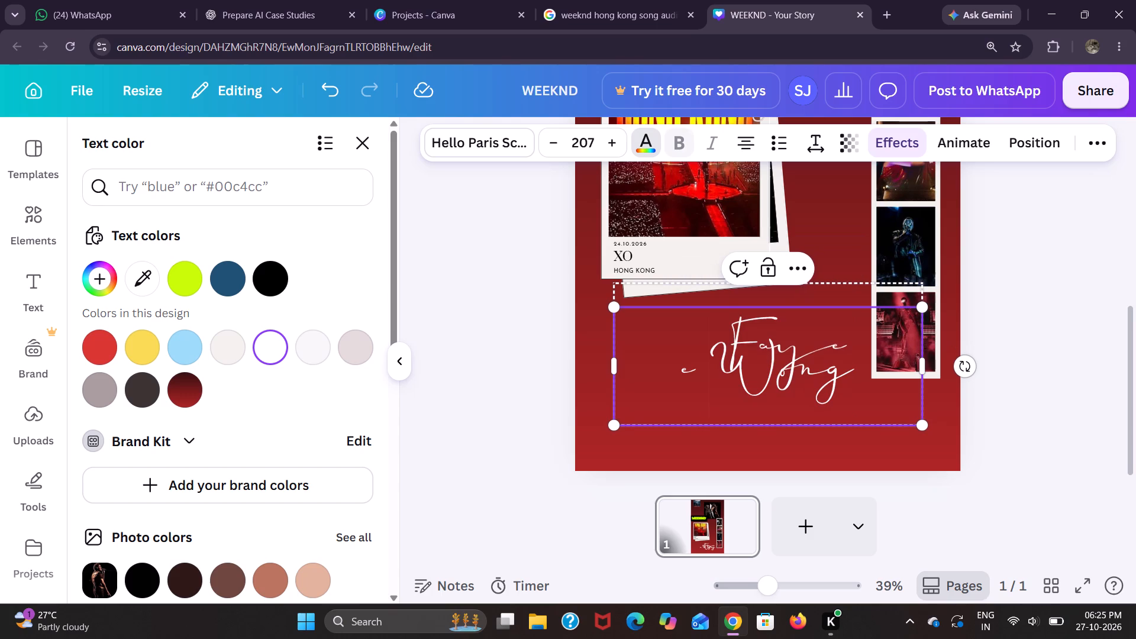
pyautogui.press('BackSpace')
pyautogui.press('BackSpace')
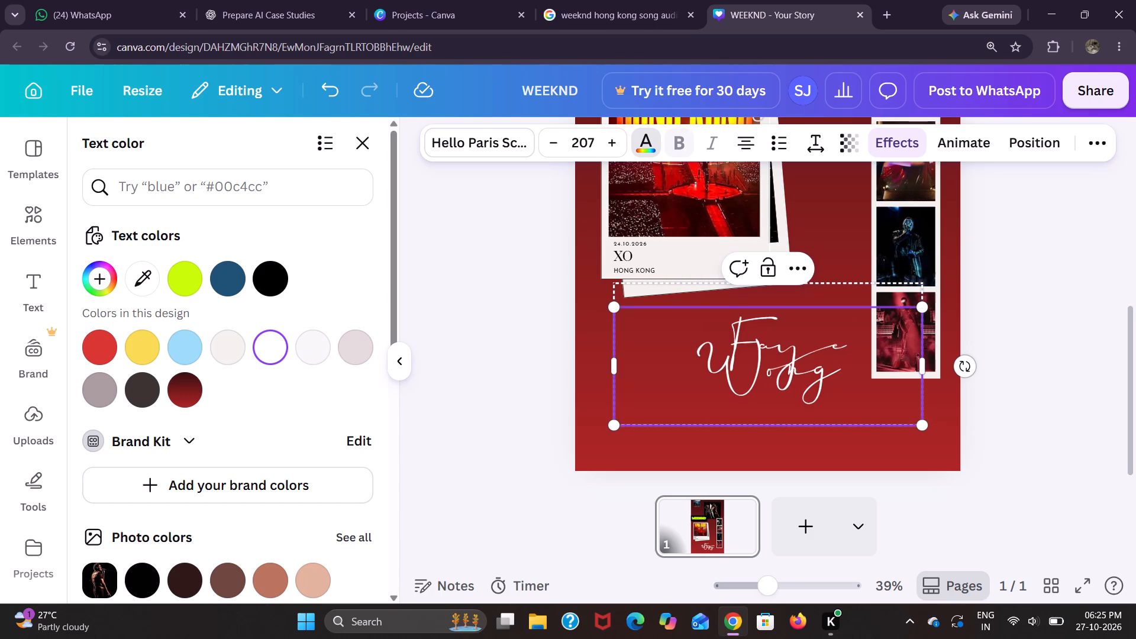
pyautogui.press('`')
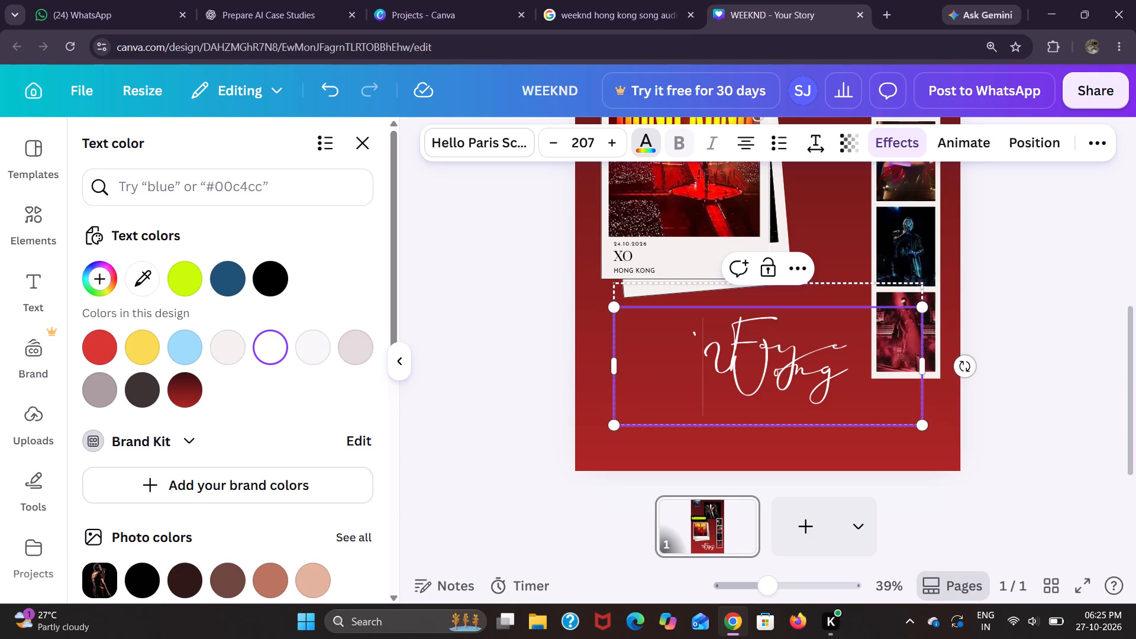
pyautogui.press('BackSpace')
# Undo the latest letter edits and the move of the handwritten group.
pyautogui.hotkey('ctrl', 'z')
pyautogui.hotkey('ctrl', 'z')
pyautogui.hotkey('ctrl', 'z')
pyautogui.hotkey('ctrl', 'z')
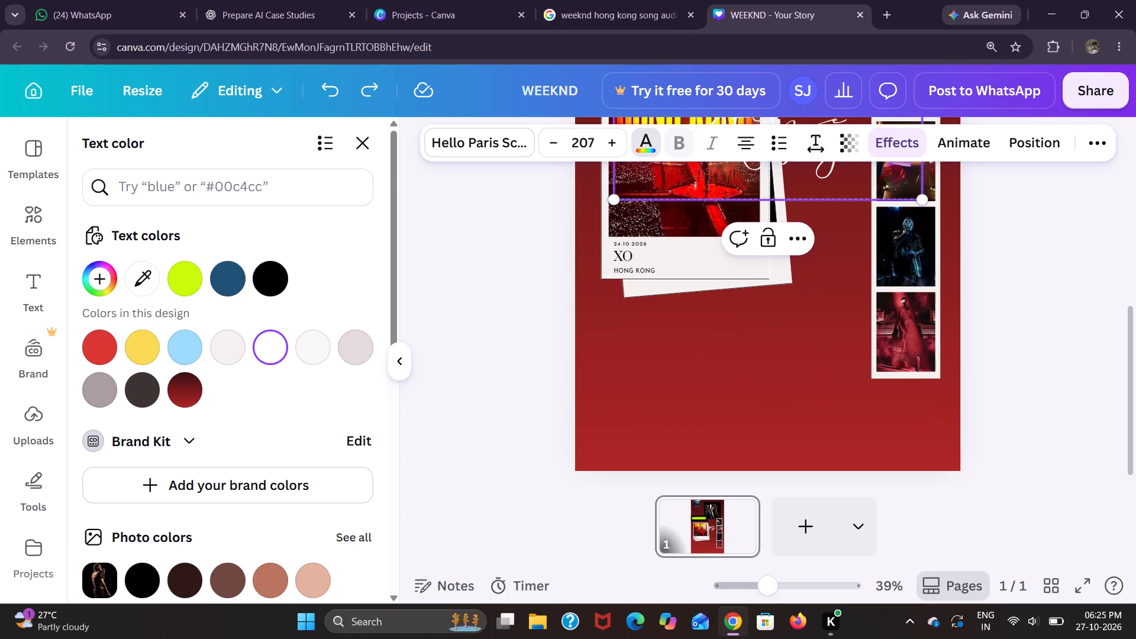
# Move the white handwritten Faye Wong group to the bottom of the page, below the Hong Kong polaroid.
pyautogui.moveTo(808, 186); pyautogui.dragTo(788, 335)
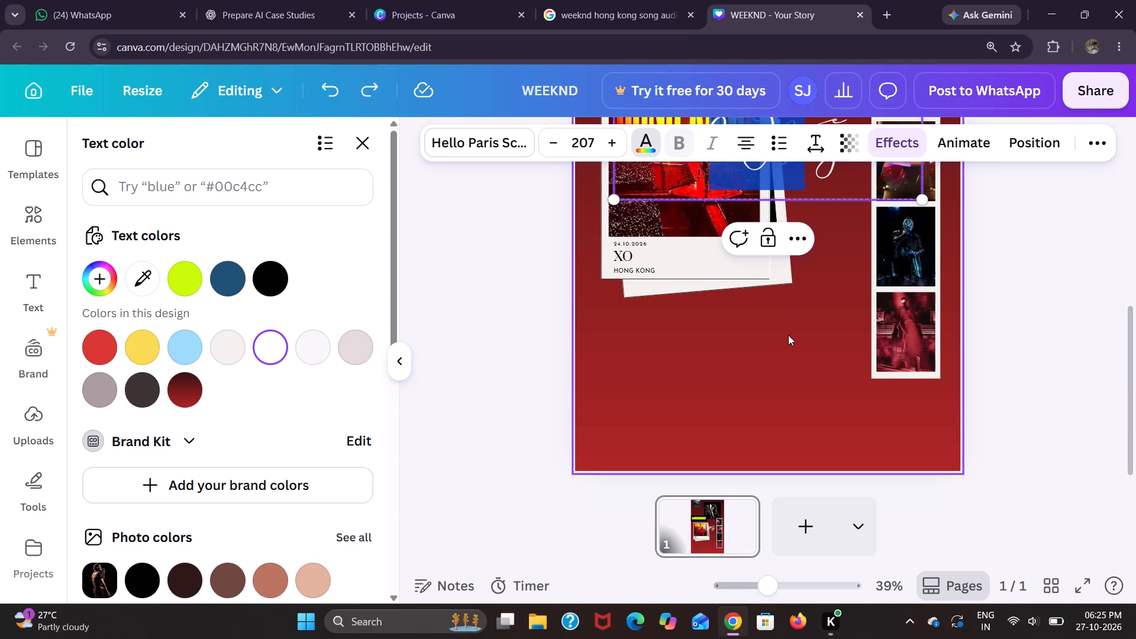
pyautogui.moveTo(788, 335); pyautogui.dragTo(787, 335)
pyautogui.click(1061, 313)
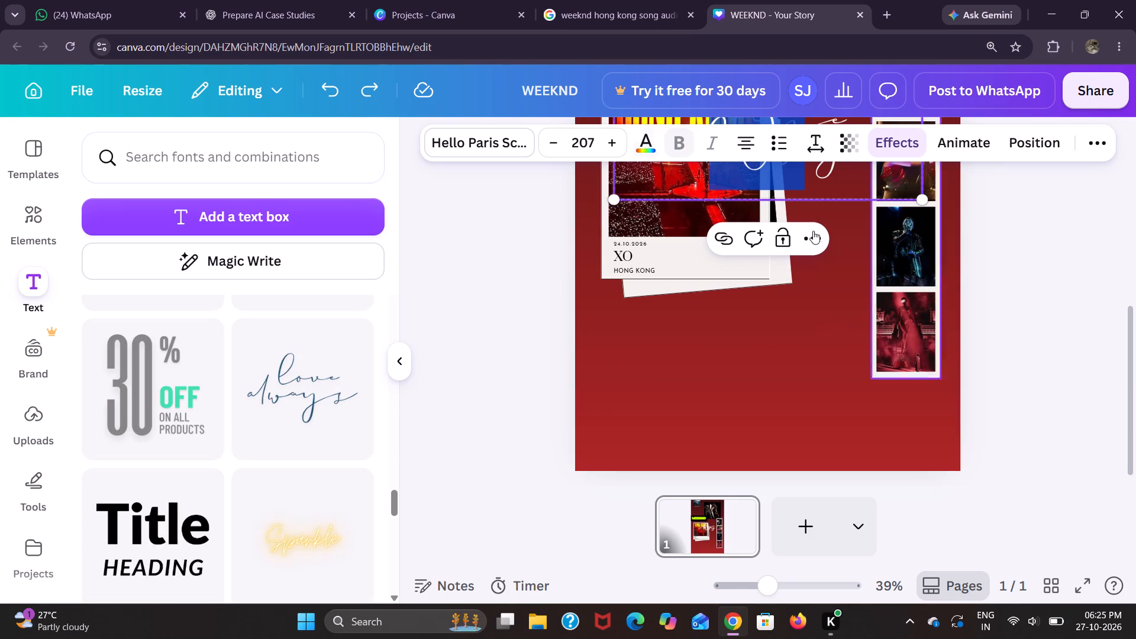
pyautogui.moveTo(778, 183); pyautogui.dragTo(787, 222)
pyautogui.click(1032, 240)
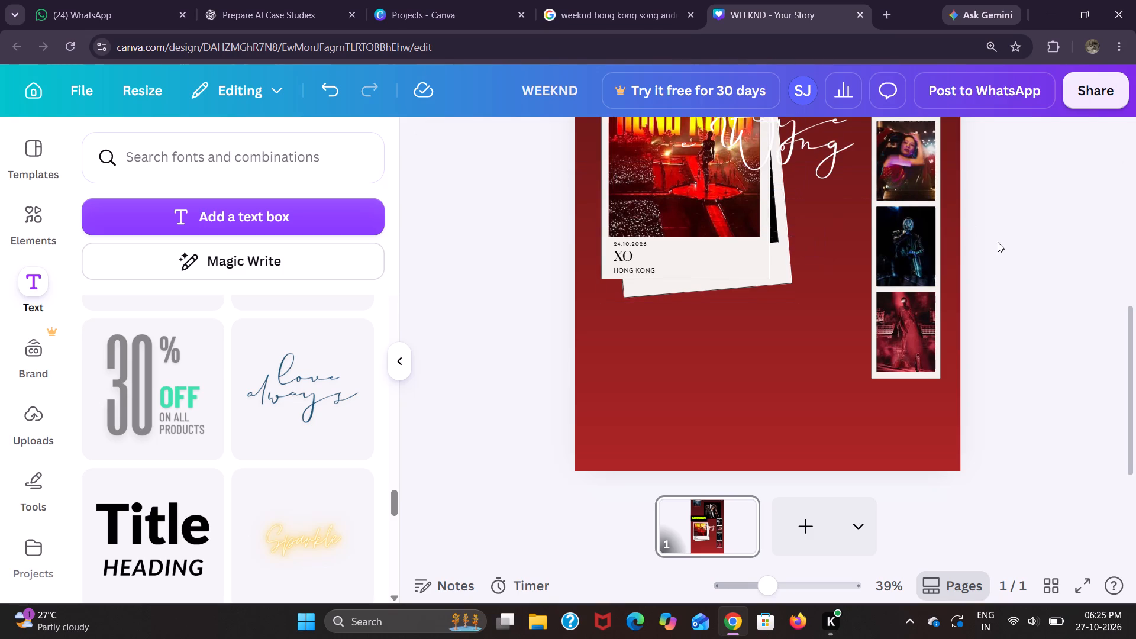
pyautogui.scroll(1, 998, 242)
pyautogui.click(872, 253)
pyautogui.moveTo(872, 253); pyautogui.dragTo(880, 492)
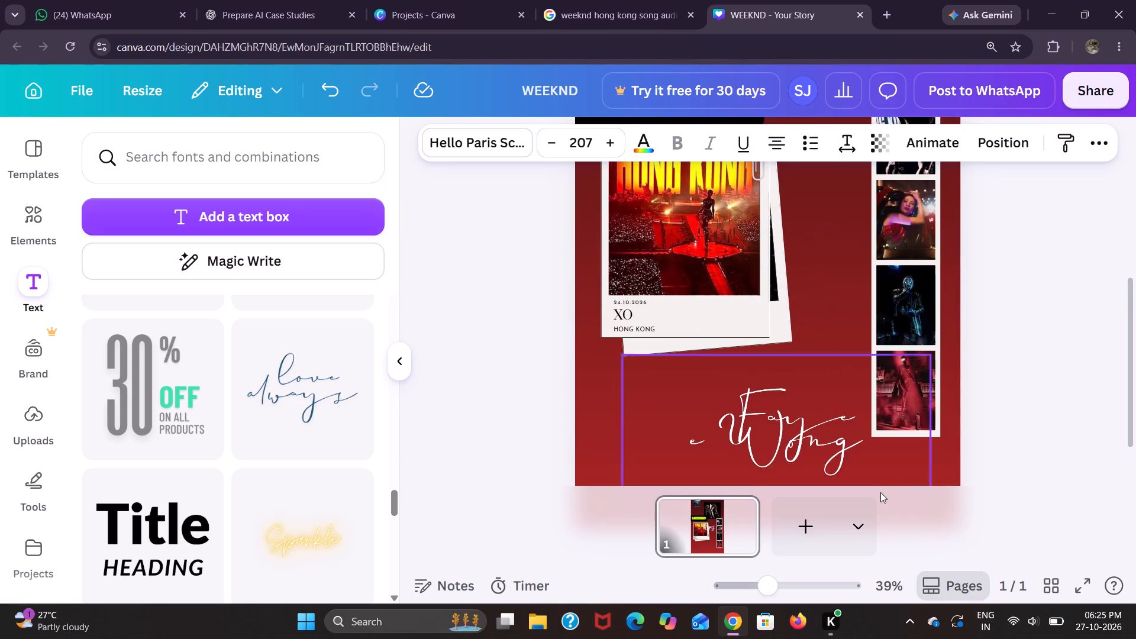
pyautogui.moveTo(880, 492); pyautogui.dragTo(878, 481)
# Shrink the word "Faye" in the white handwritten group to a font size of about 166.
pyautogui.click(721, 441)
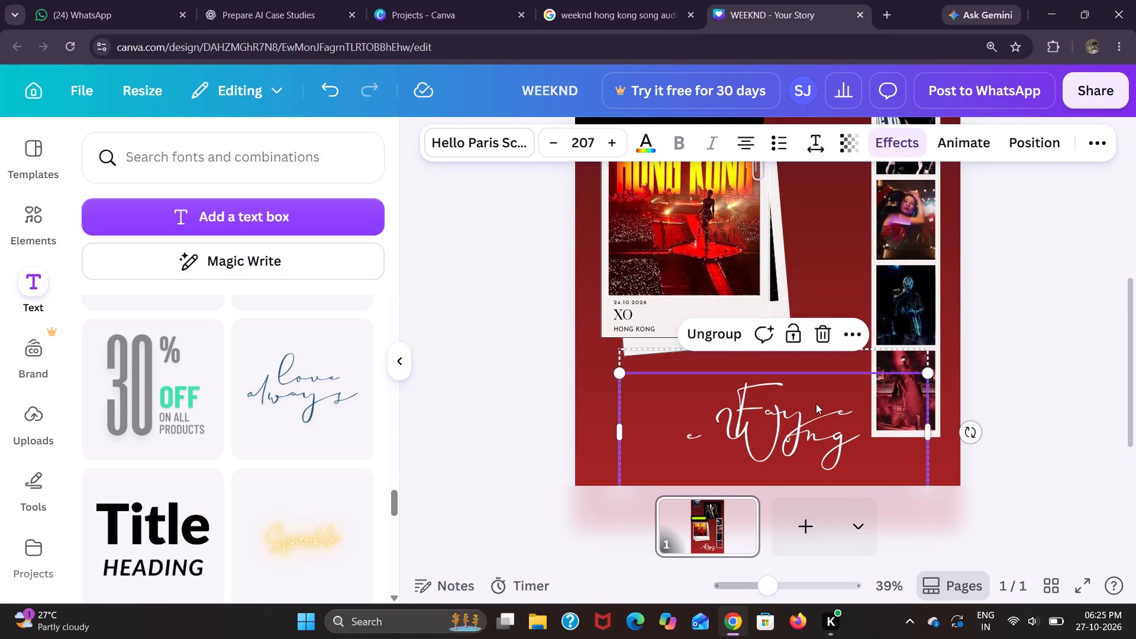
pyautogui.click(816, 404)
pyautogui.doubleClick(760, 385)
pyautogui.click(802, 393)
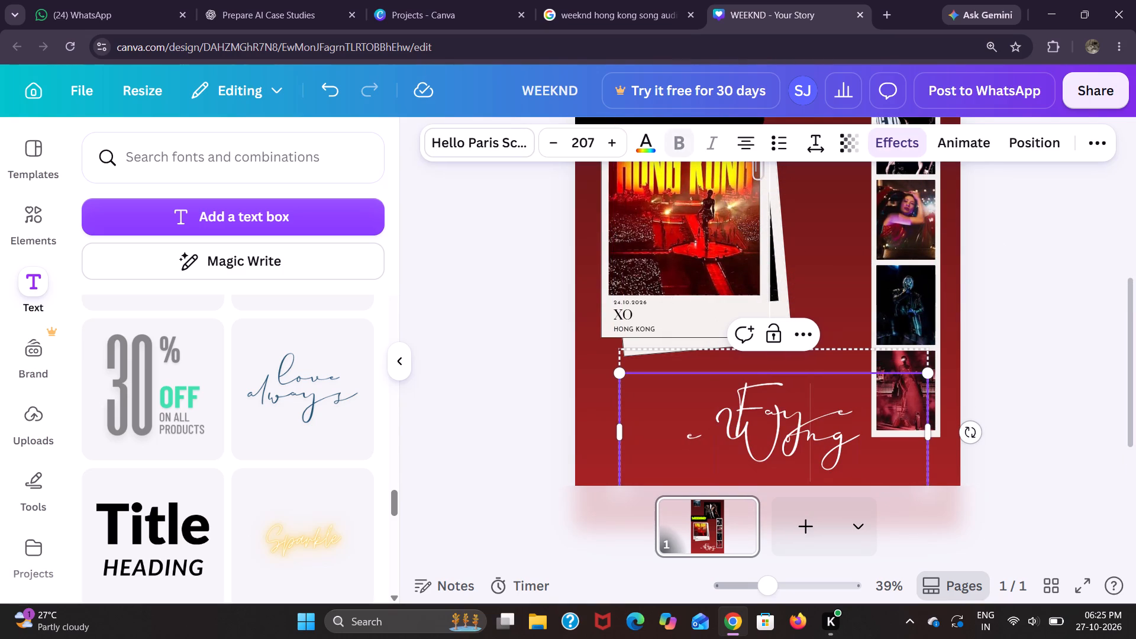
pyautogui.click(810, 367)
pyautogui.click(809, 366)
pyautogui.moveTo(827, 396); pyautogui.dragTo(827, 395)
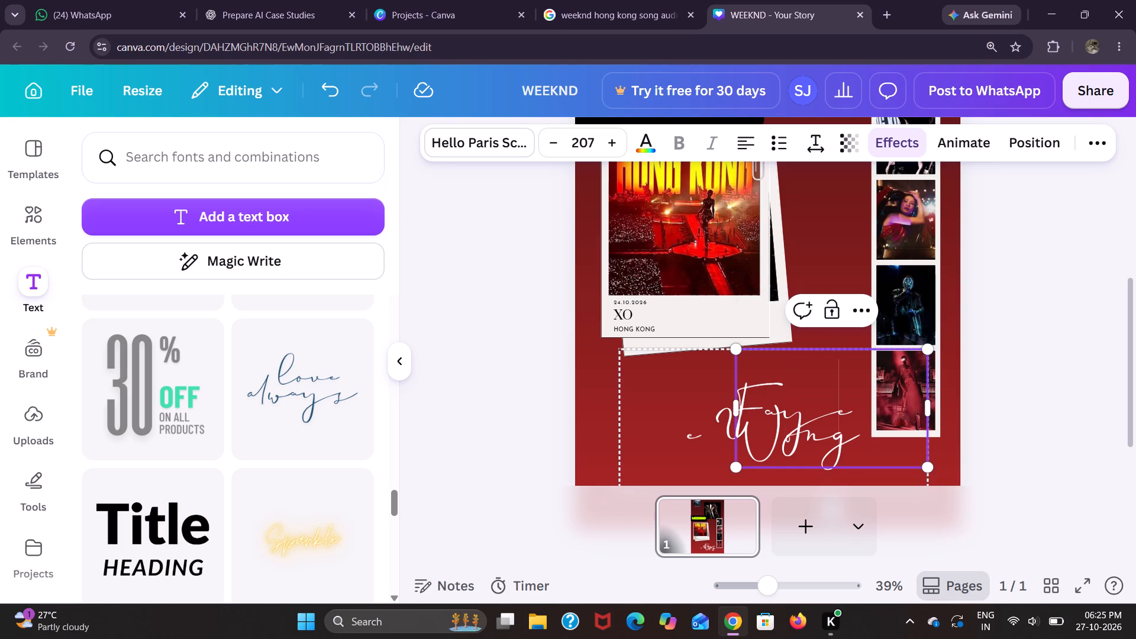
pyautogui.moveTo(827, 395); pyautogui.dragTo(824, 359)
pyautogui.moveTo(838, 388); pyautogui.dragTo(838, 369)
pyautogui.moveTo(838, 369); pyautogui.dragTo(836, 345)
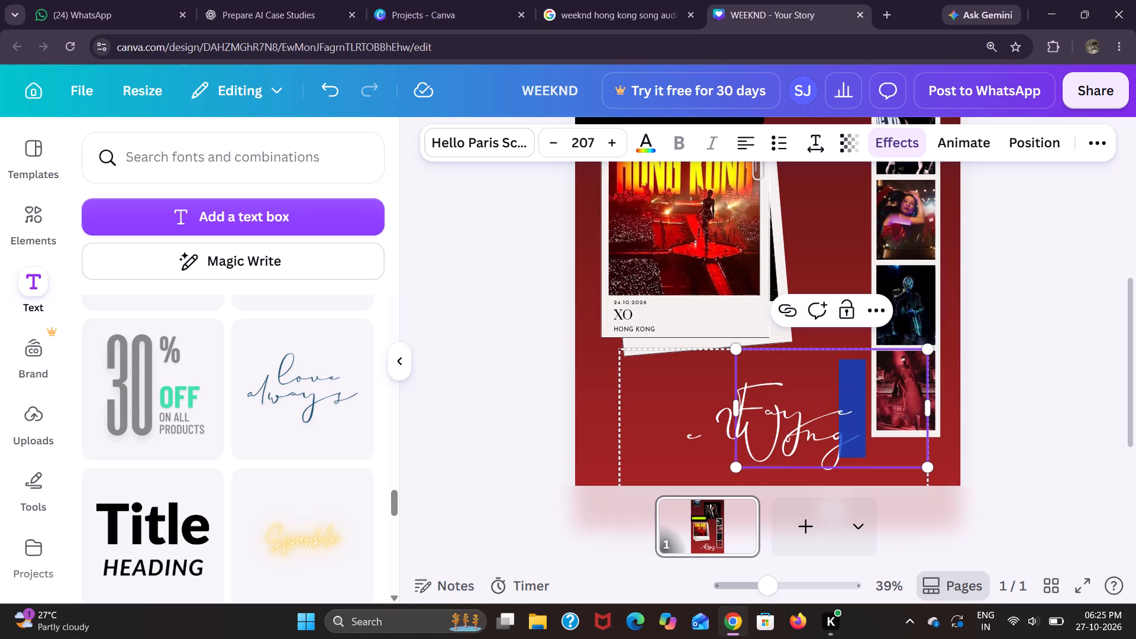
pyautogui.moveTo(738, 470); pyautogui.dragTo(762, 412)
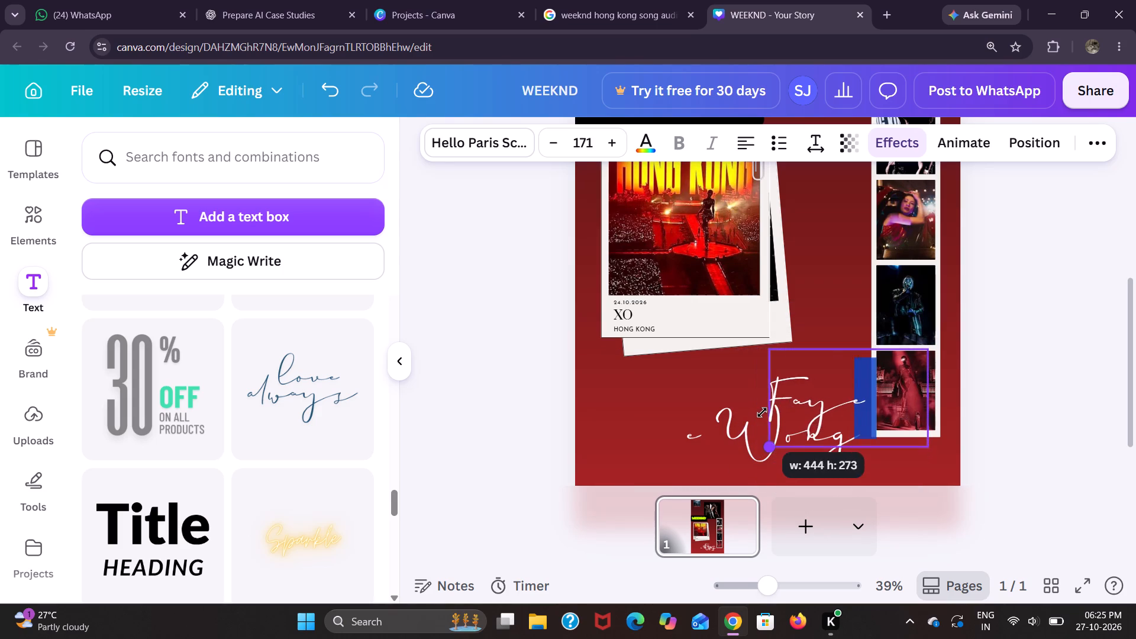
pyautogui.moveTo(762, 412); pyautogui.dragTo(761, 413)
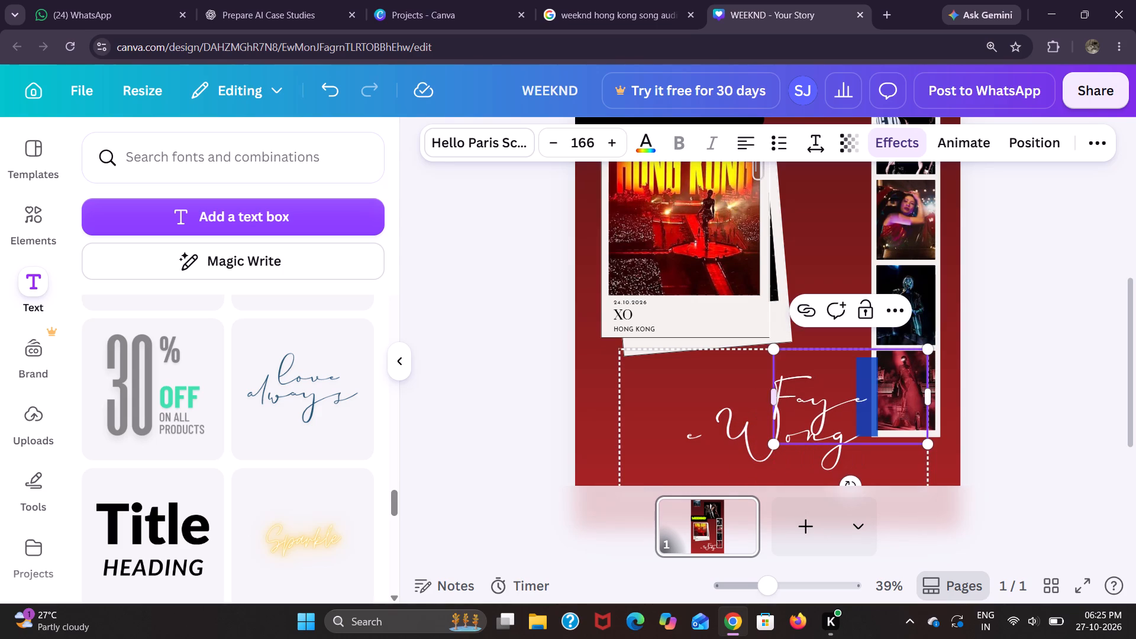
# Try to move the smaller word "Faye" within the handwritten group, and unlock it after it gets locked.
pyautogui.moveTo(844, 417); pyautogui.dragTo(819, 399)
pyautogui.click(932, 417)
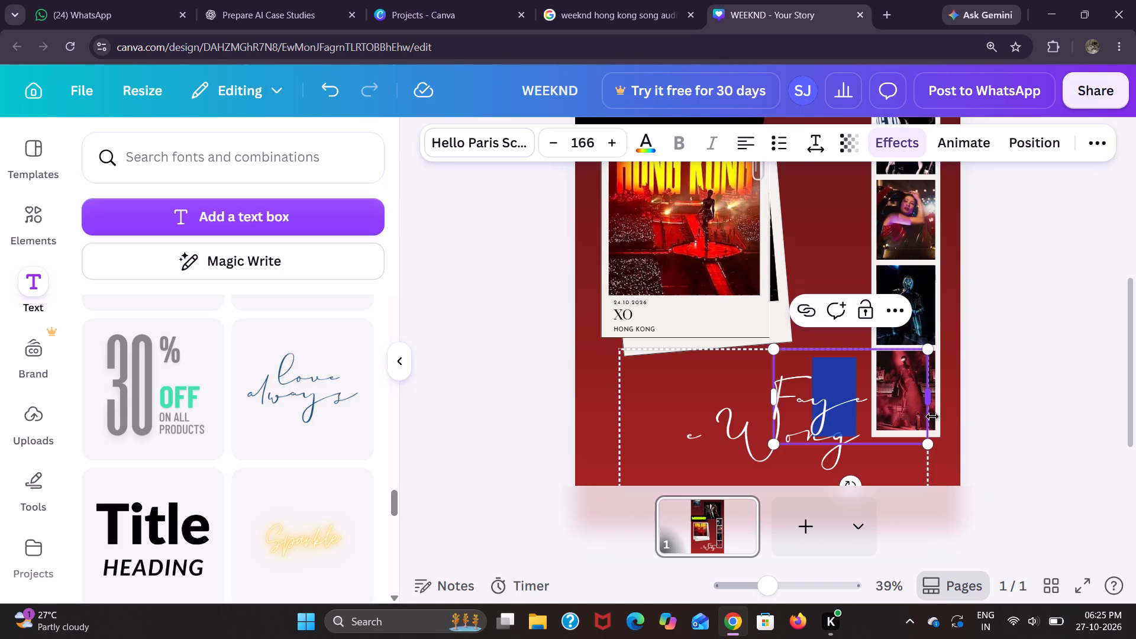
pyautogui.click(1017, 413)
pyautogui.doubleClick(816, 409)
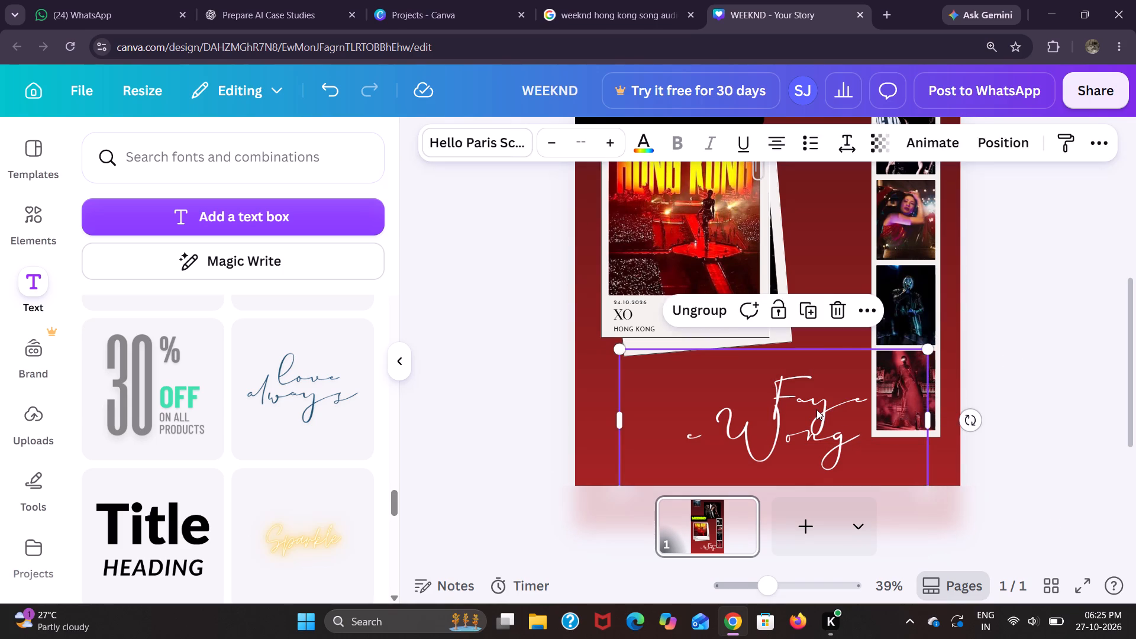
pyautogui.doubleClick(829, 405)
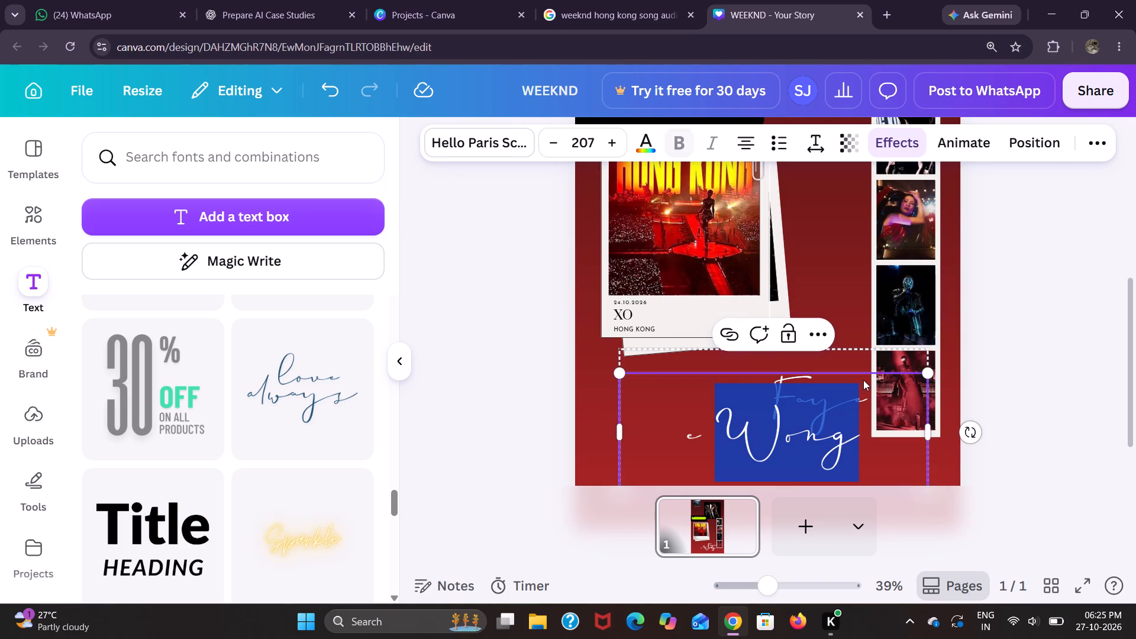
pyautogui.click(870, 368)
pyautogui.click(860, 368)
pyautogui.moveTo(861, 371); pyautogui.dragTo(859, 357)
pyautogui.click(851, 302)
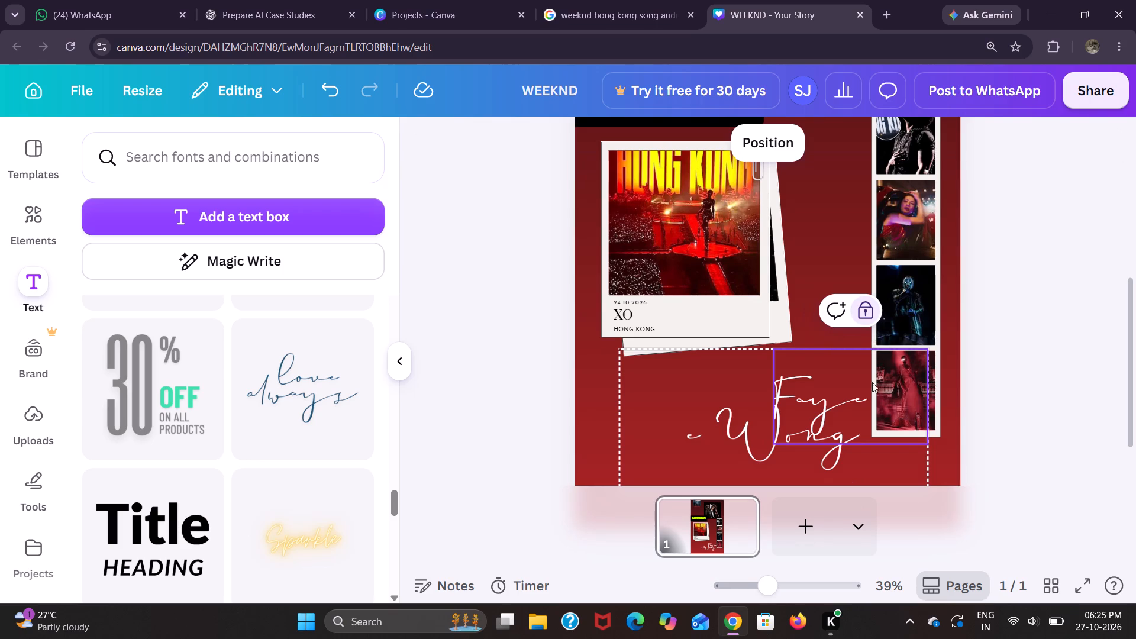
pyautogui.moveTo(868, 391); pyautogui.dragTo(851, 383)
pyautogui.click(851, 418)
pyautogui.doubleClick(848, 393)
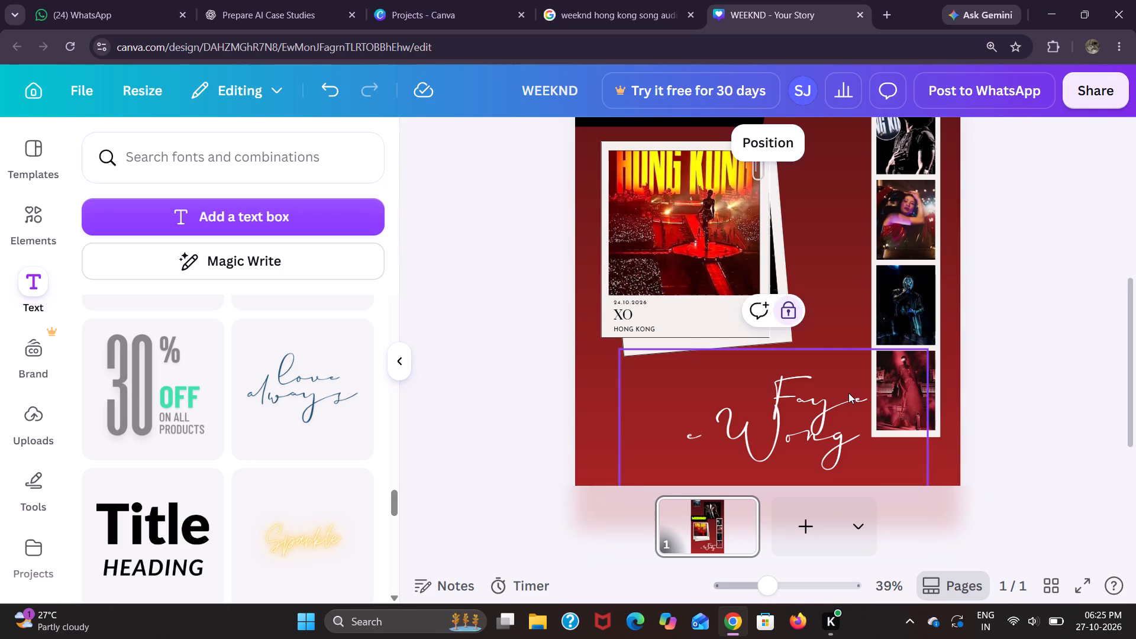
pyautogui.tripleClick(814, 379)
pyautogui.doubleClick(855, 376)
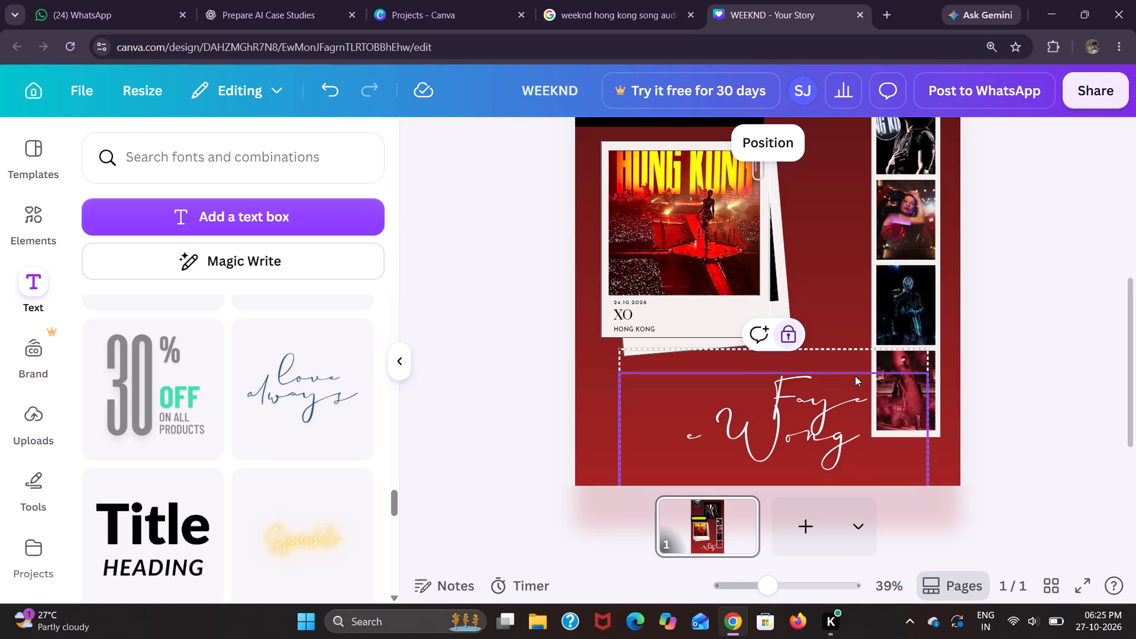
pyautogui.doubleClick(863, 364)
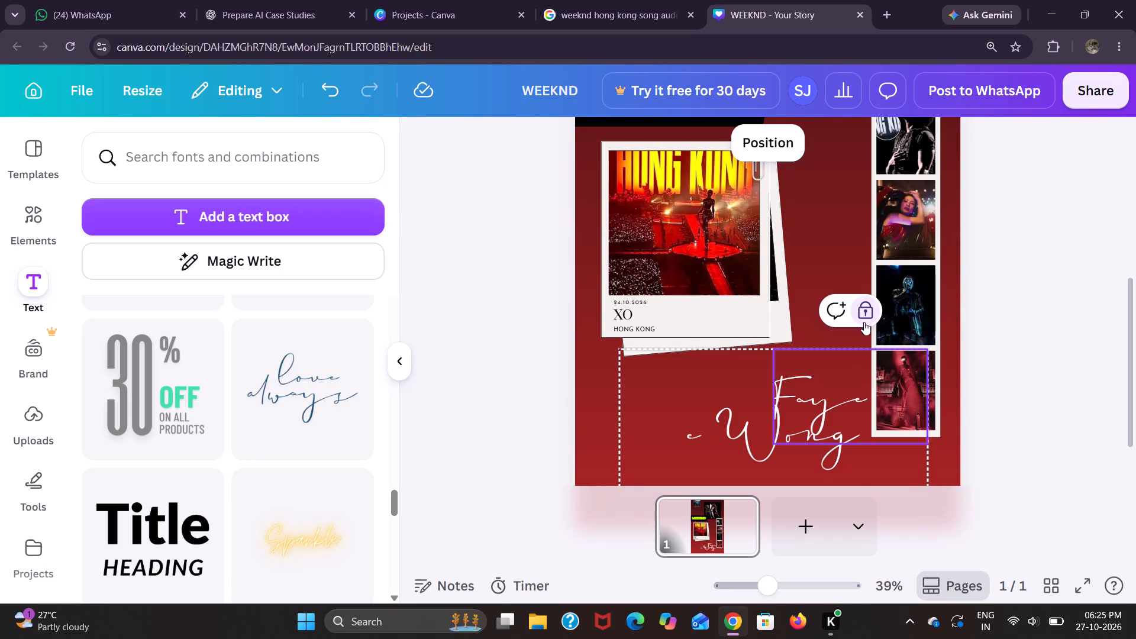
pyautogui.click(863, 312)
# Place "Faye" above the "W" of "Wong", and shift the "Wong" line left beneath it.
pyautogui.moveTo(832, 393); pyautogui.dragTo(774, 376)
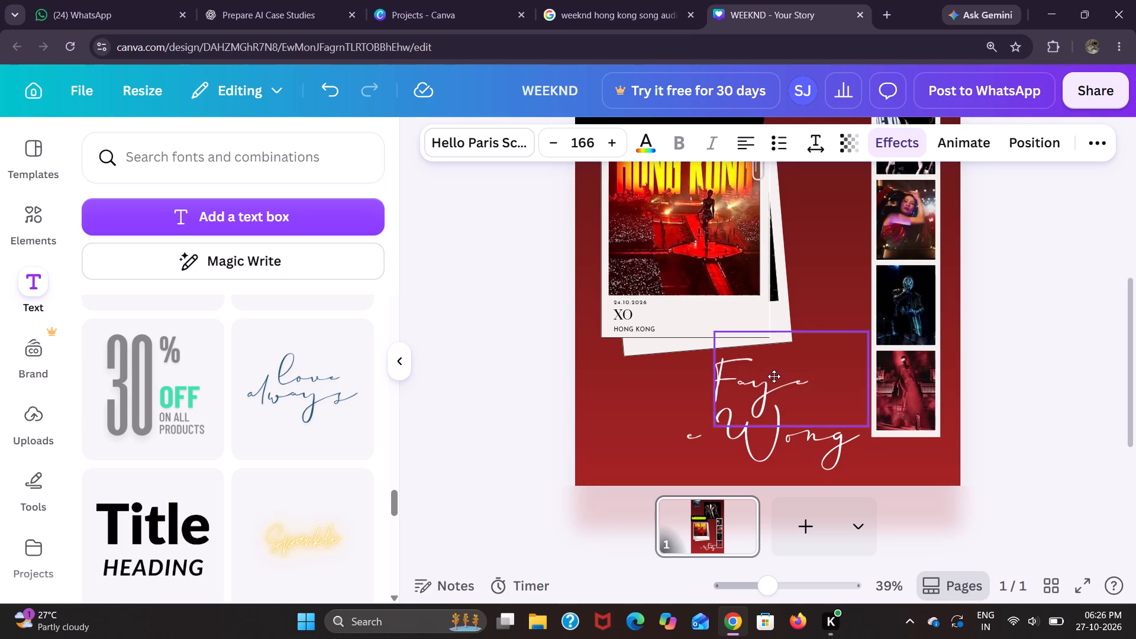
pyautogui.moveTo(774, 376); pyautogui.dragTo(774, 376)
pyautogui.moveTo(810, 398); pyautogui.dragTo(807, 414)
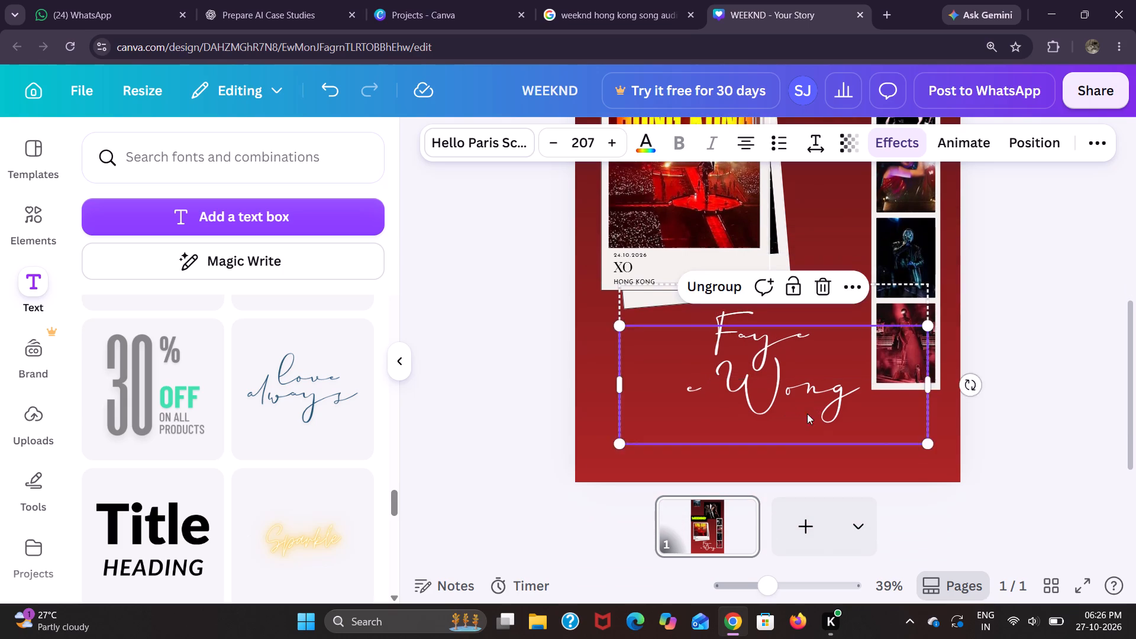
pyautogui.moveTo(807, 414); pyautogui.dragTo(768, 391)
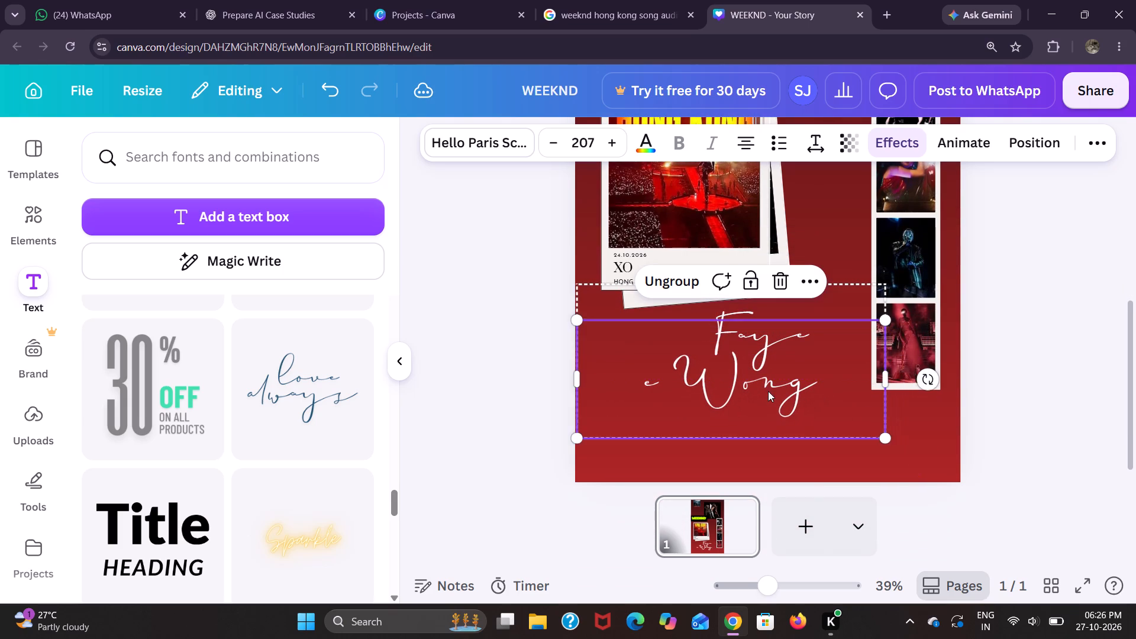
# Move the whole Faye Wong group lower in the red area below the polaroid and widen it slightly to the right.
pyautogui.click(1063, 434)
pyautogui.click(843, 371)
pyautogui.moveTo(843, 377); pyautogui.dragTo(850, 434)
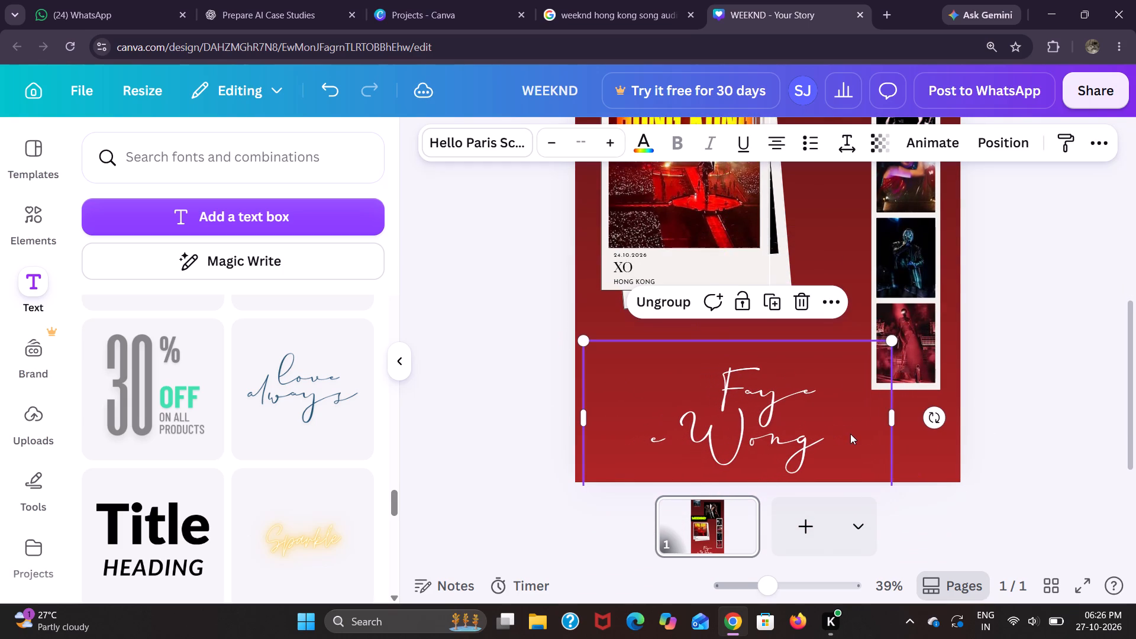
pyautogui.moveTo(894, 433); pyautogui.dragTo(916, 433)
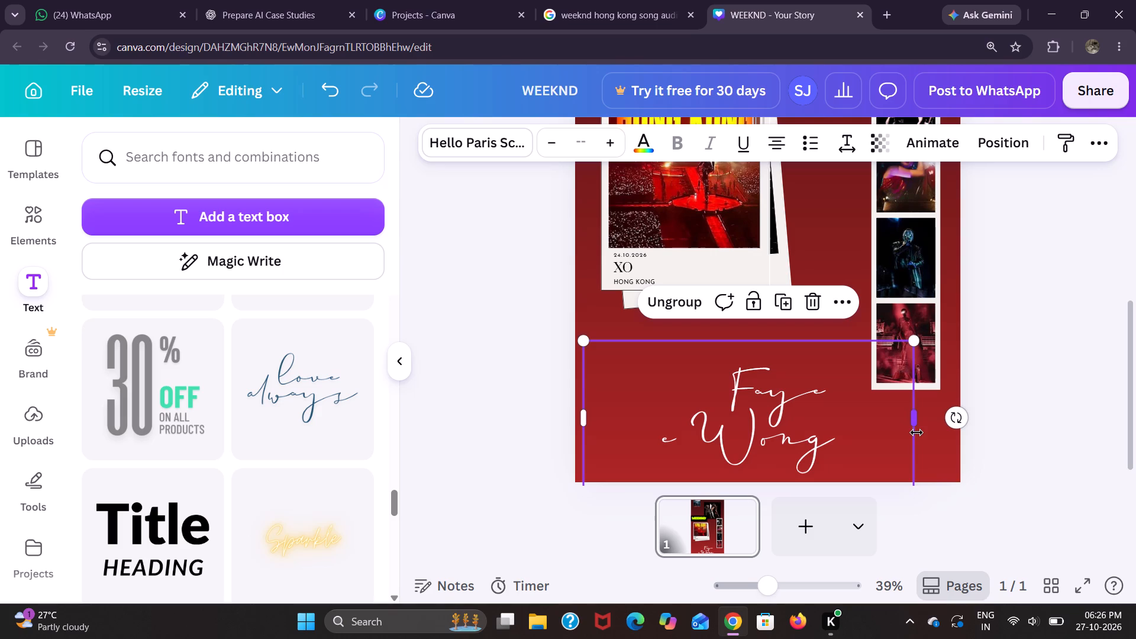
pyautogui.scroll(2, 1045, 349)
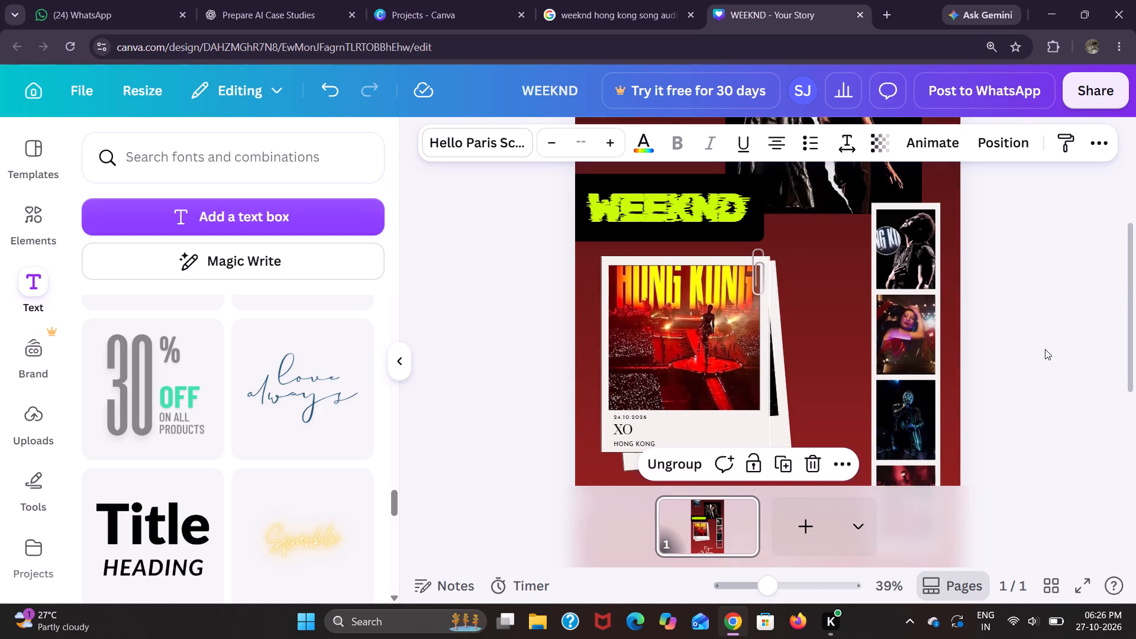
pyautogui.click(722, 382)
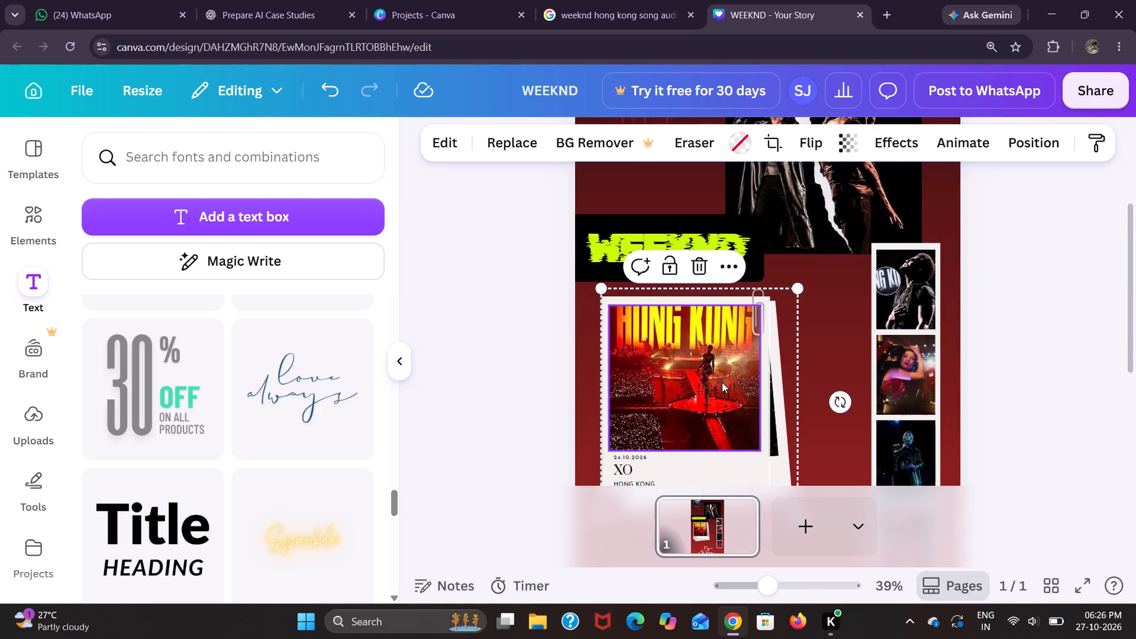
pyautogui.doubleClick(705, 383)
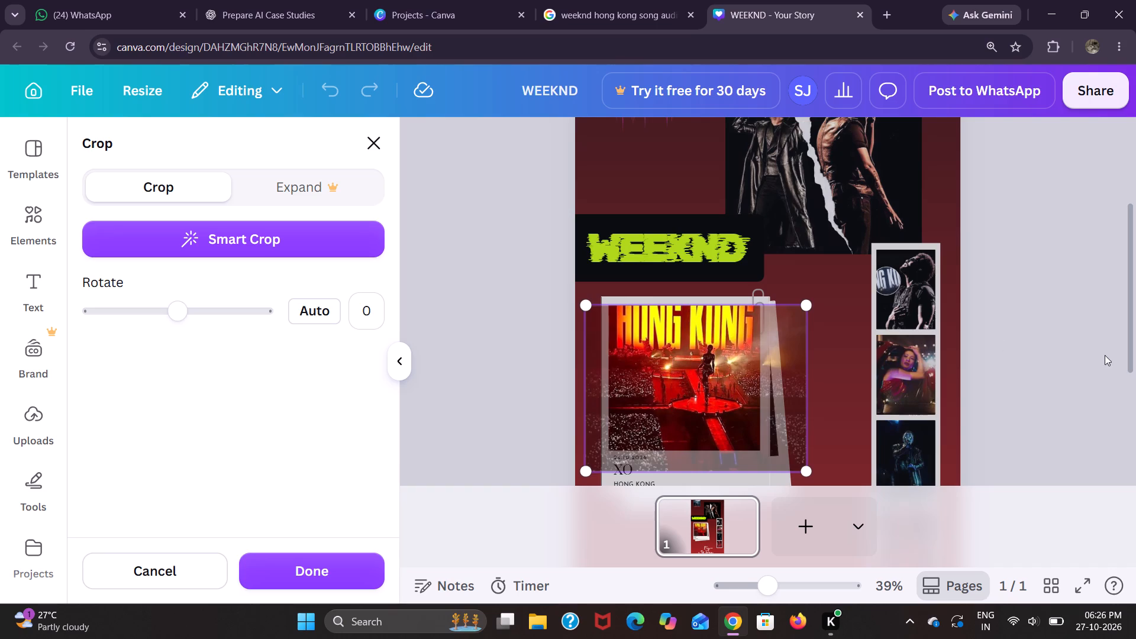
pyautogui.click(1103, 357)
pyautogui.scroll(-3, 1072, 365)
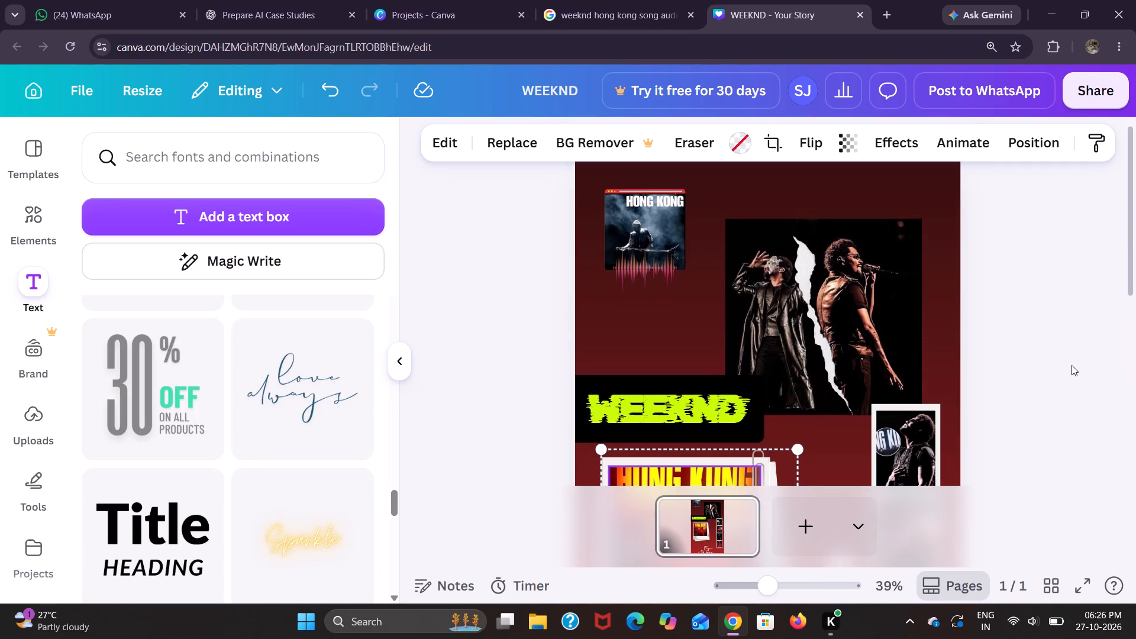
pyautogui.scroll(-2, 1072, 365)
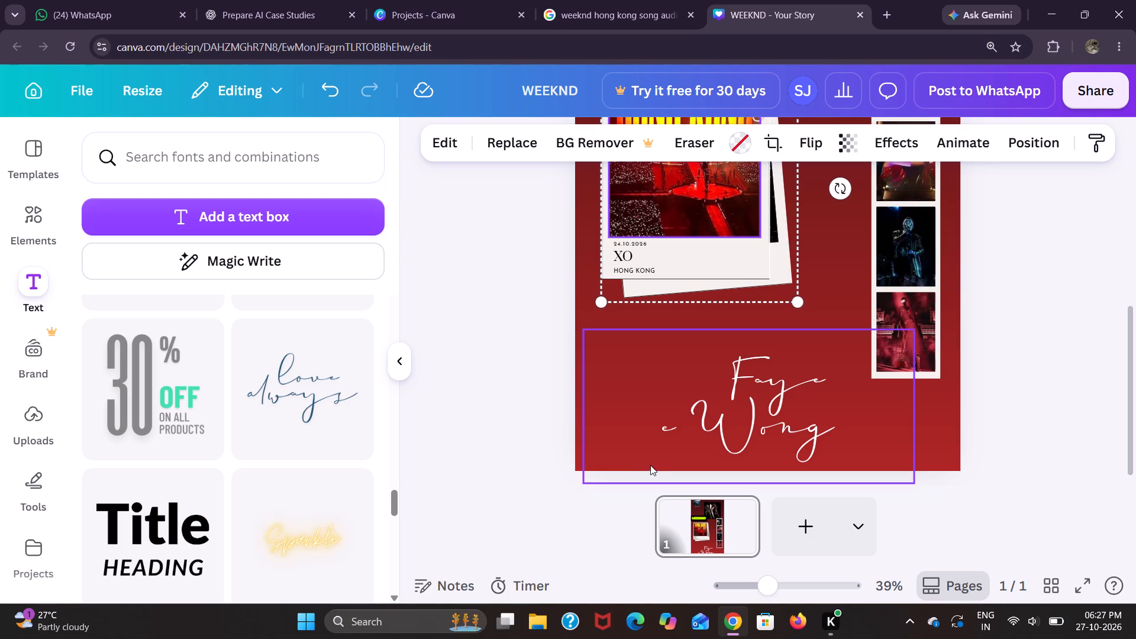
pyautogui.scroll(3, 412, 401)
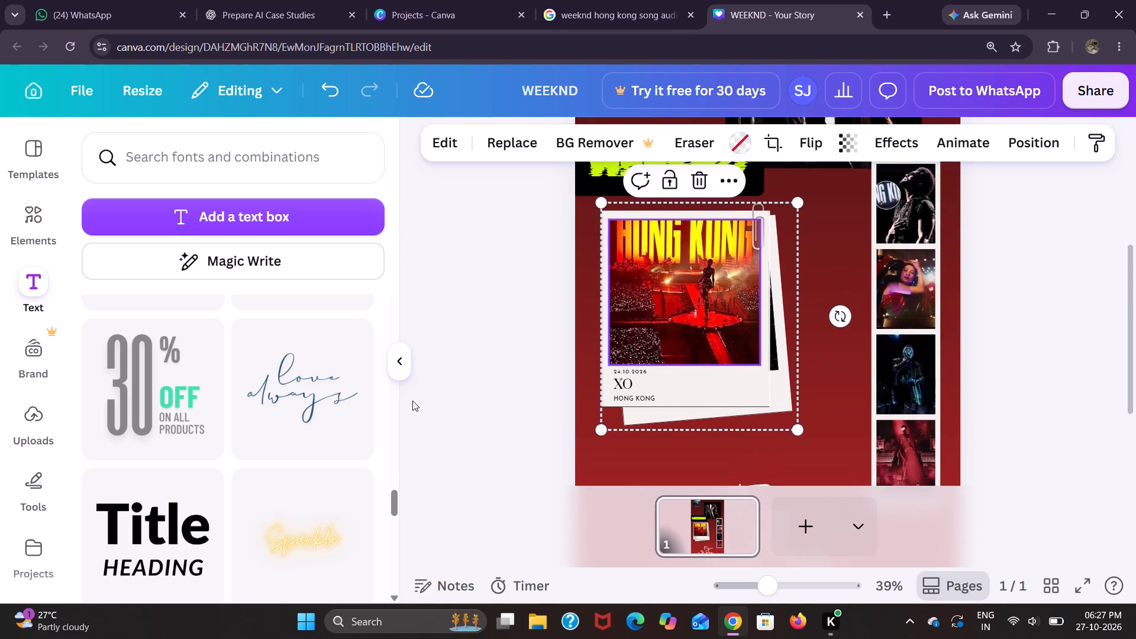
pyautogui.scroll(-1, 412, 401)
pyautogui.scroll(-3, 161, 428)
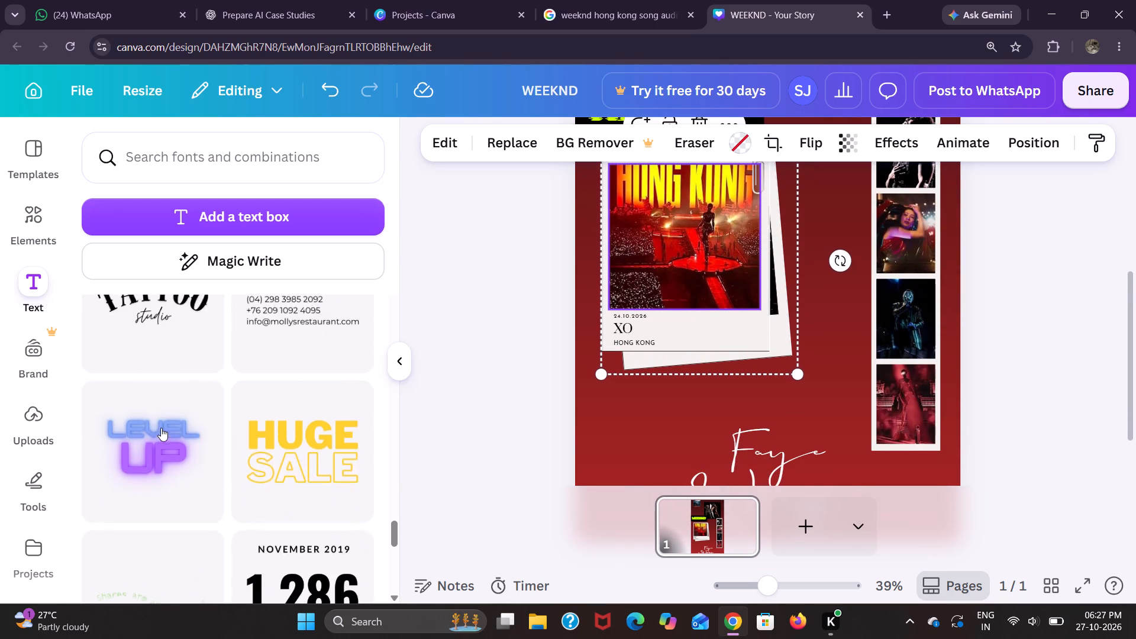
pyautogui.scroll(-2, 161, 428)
# Browse the element categories and add a triangle from the basic shapes to the page.
pyautogui.click(47, 222)
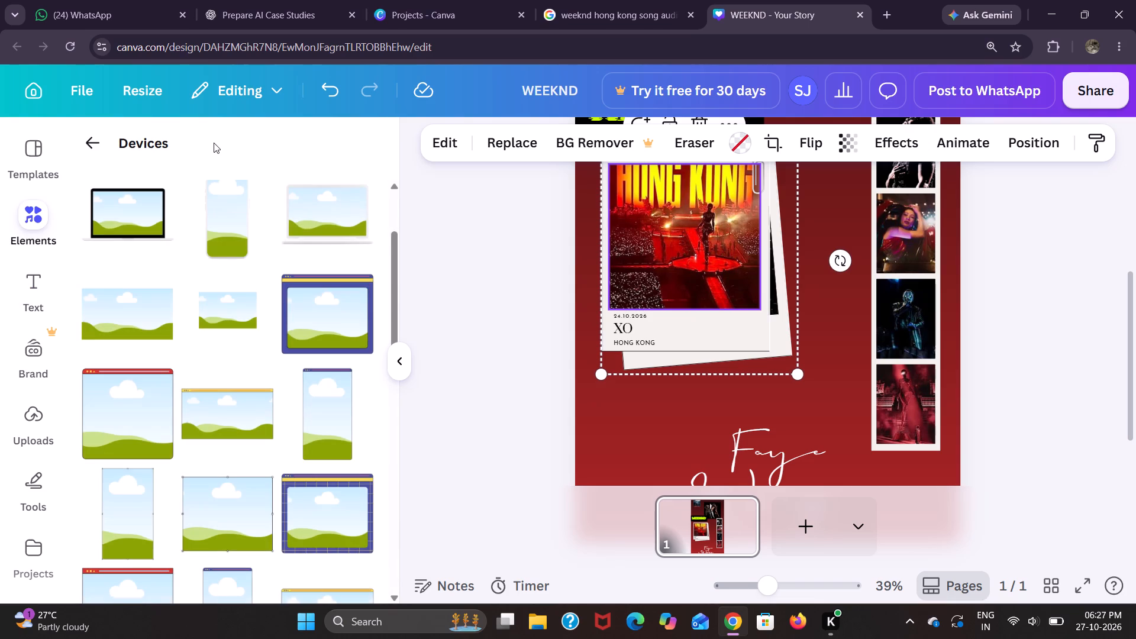
pyautogui.click(95, 134)
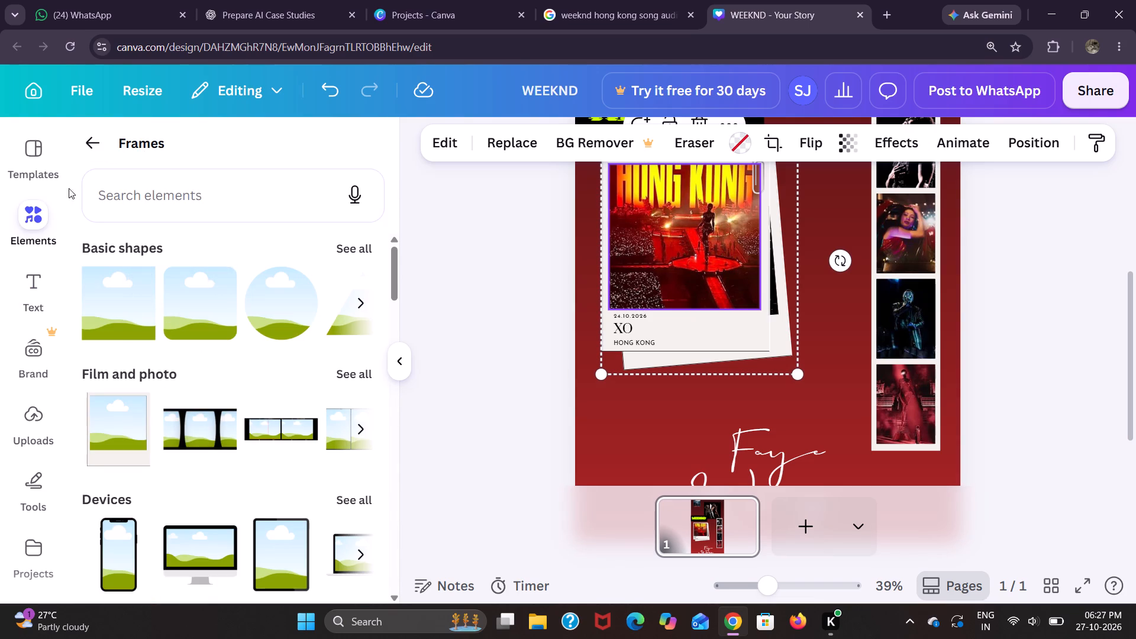
pyautogui.click(82, 153)
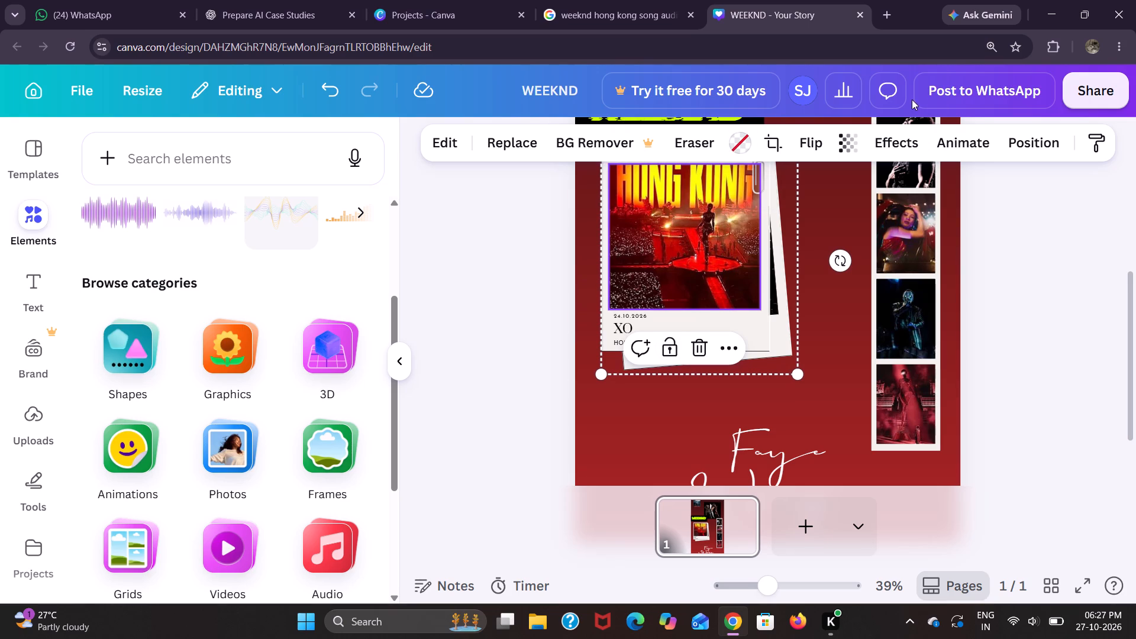
pyautogui.scroll(-1, 301, 337)
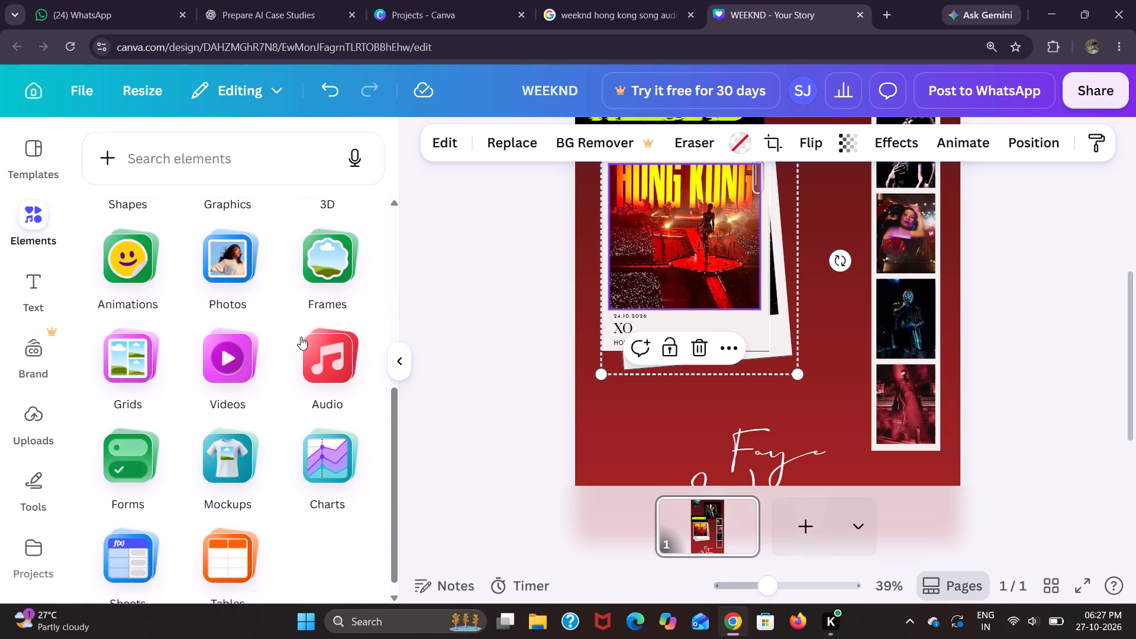
pyautogui.scroll(-1, 301, 337)
pyautogui.click(144, 351)
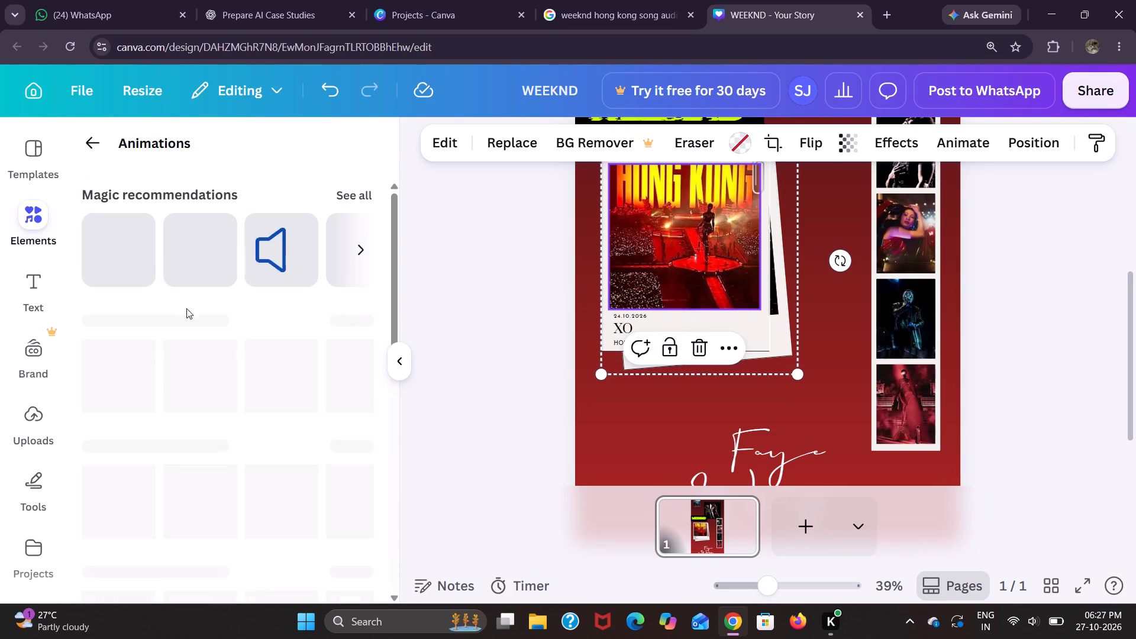
pyautogui.click(90, 154)
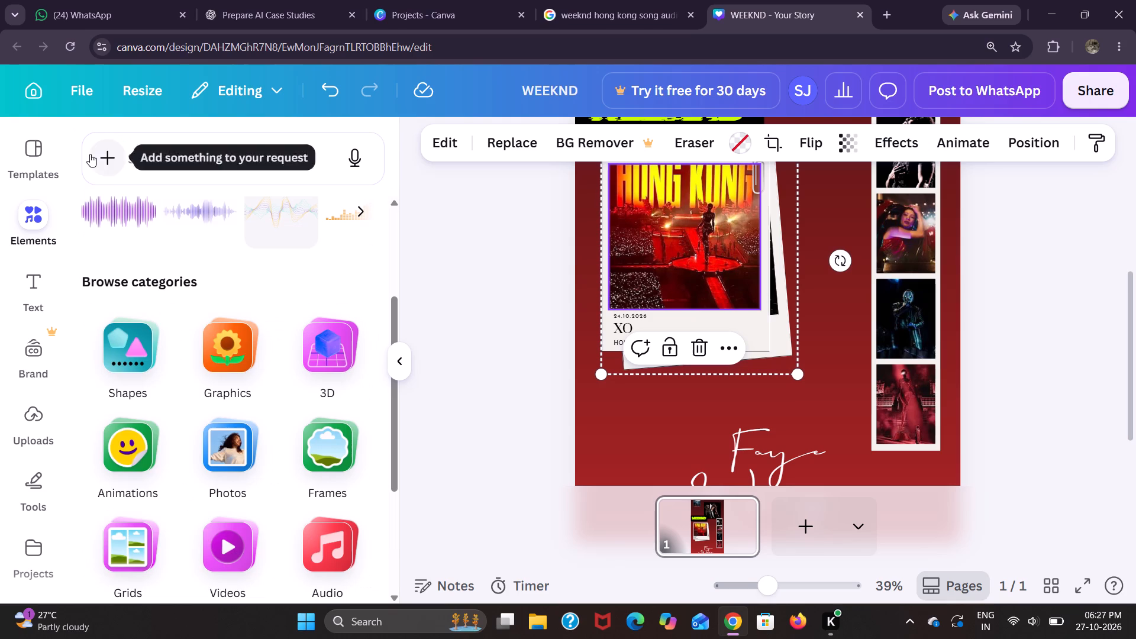
pyautogui.click(124, 322)
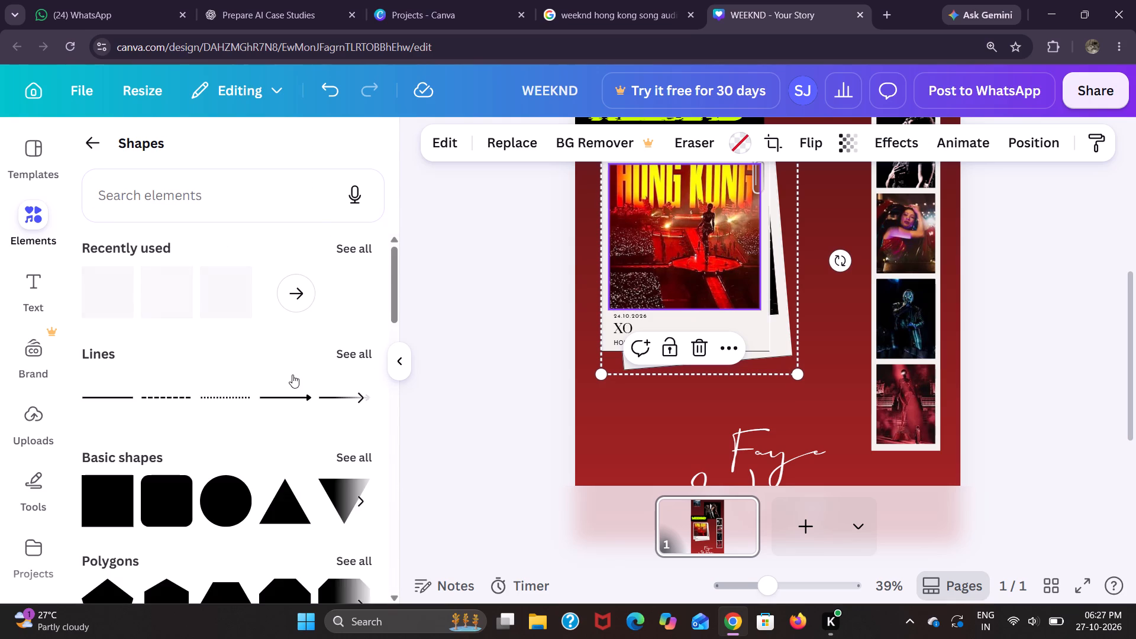
pyautogui.scroll(-6, 292, 375)
pyautogui.scroll(1, 292, 375)
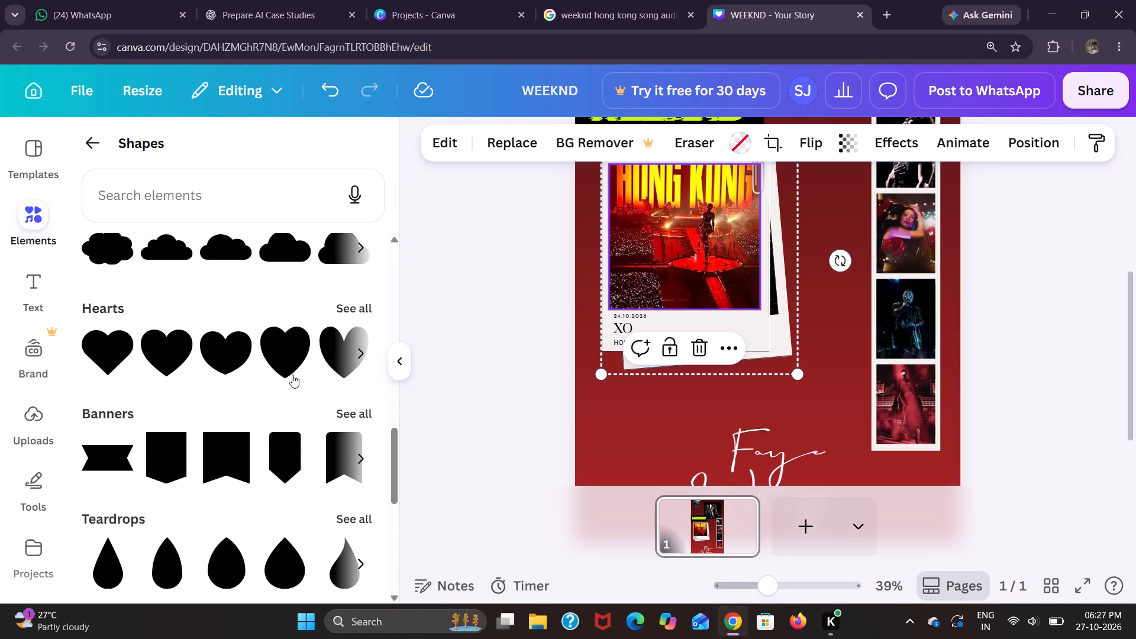
pyautogui.scroll(2, 292, 375)
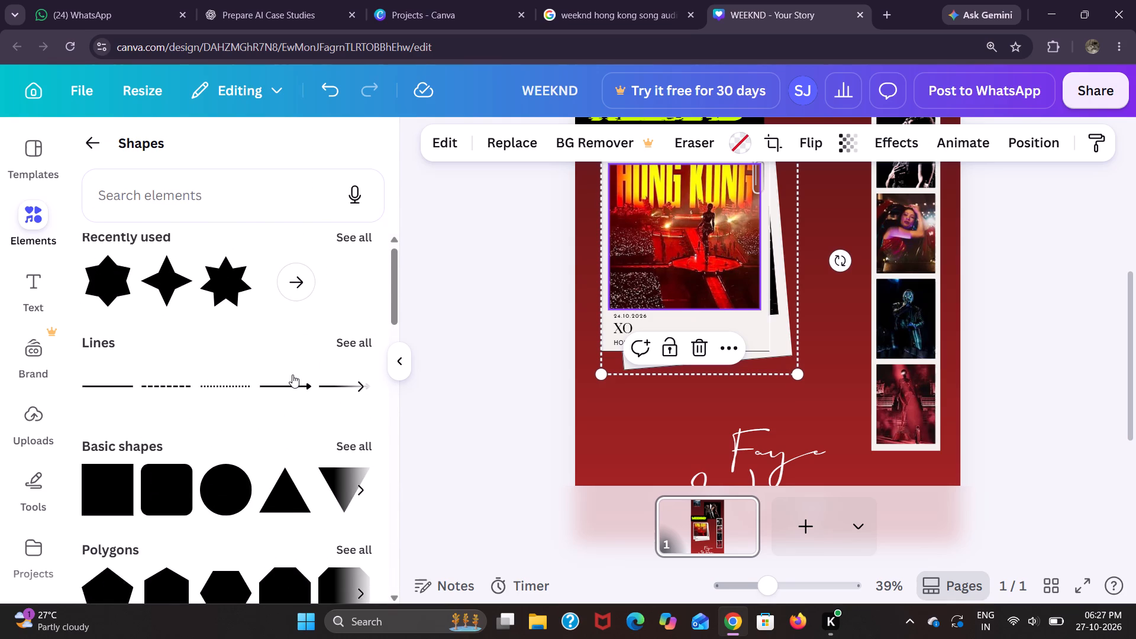
pyautogui.click(283, 509)
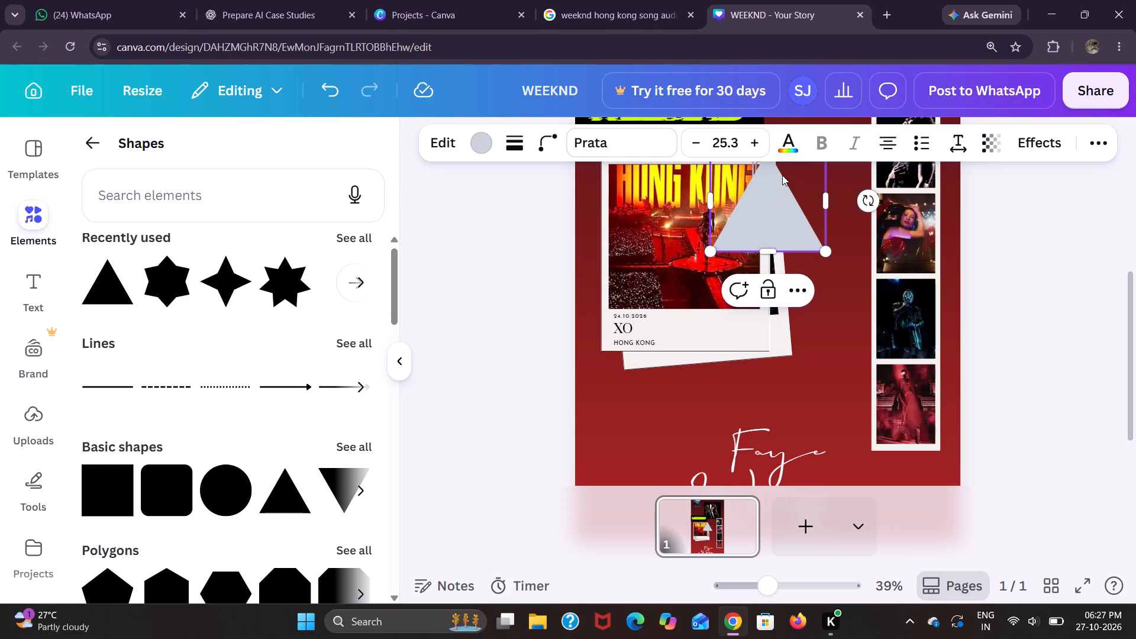
# Set the new triangle's text color to the bright red already used in the design.
pyautogui.click(783, 146)
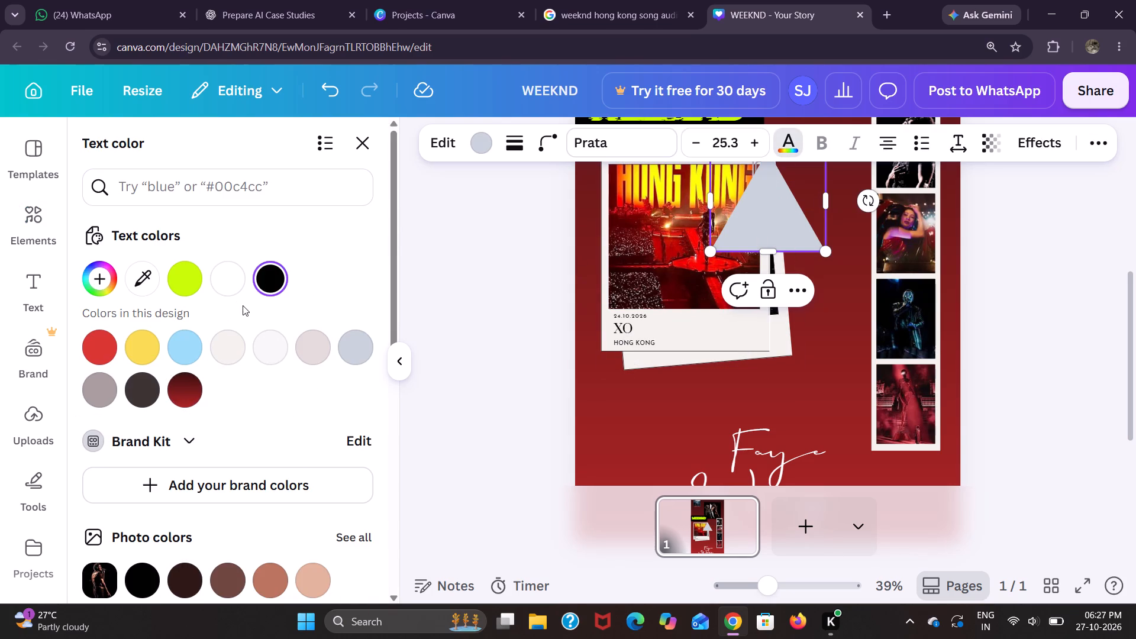
pyautogui.click(188, 388)
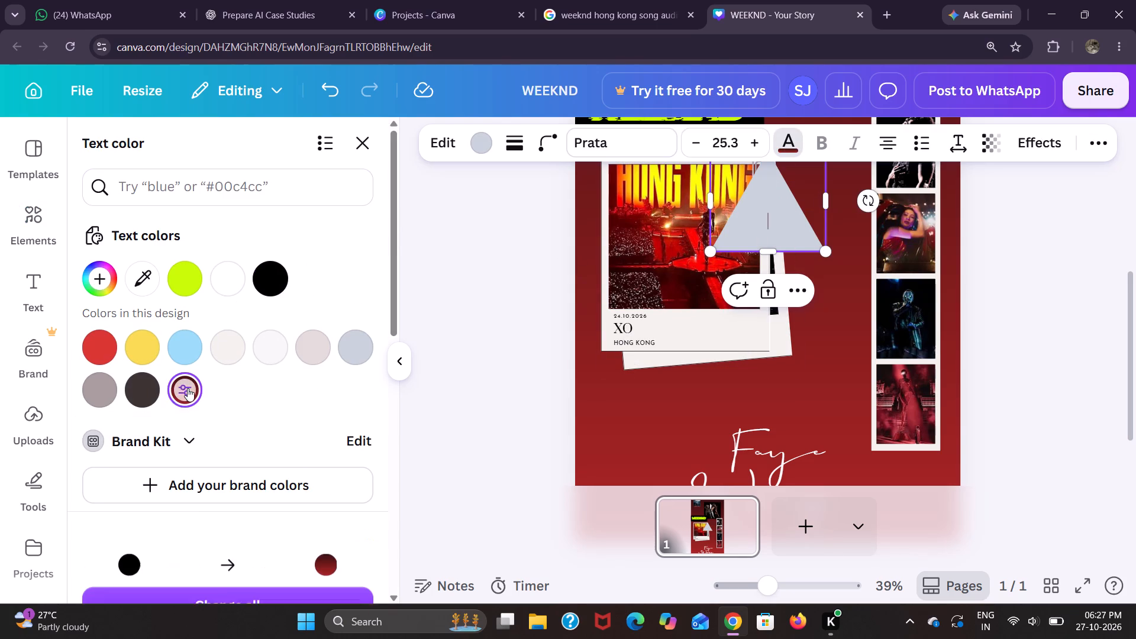
pyautogui.click(95, 341)
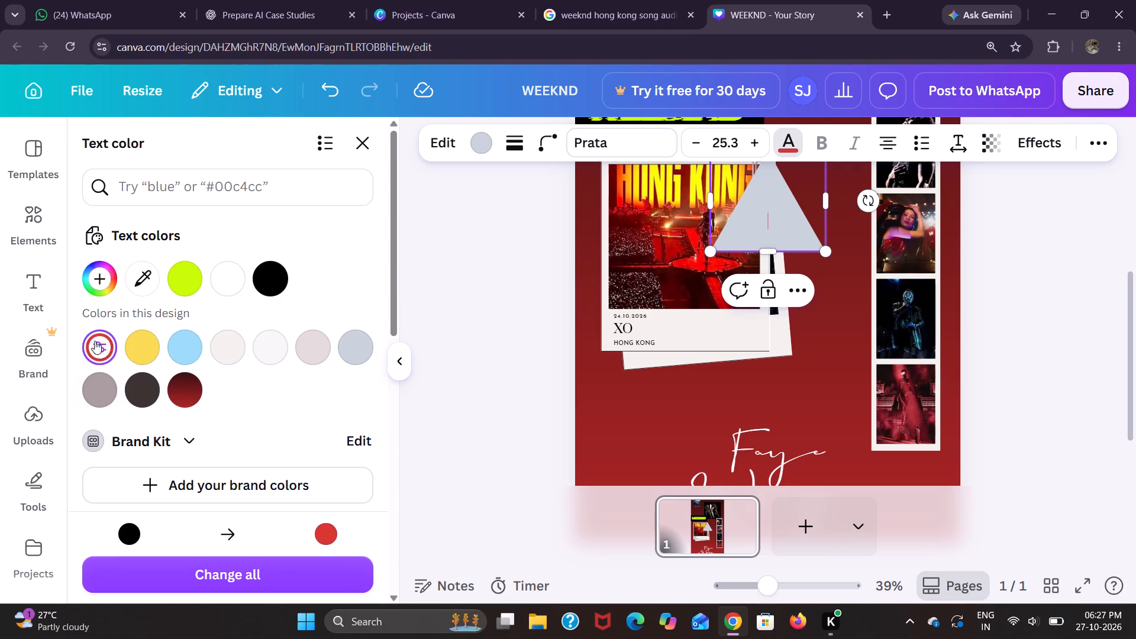
pyautogui.doubleClick(773, 226)
# Fill the triangle with the photo color dark gray red #020101 and set its transparency to about 53.
pyautogui.click(480, 141)
pyautogui.click(277, 397)
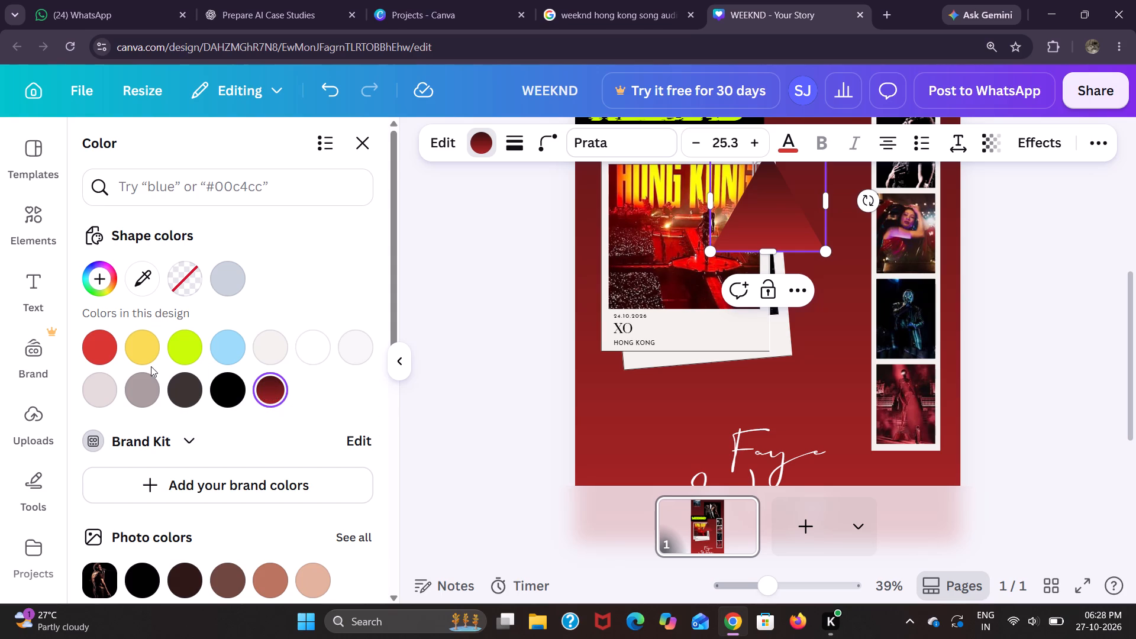
pyautogui.scroll(-2, 151, 366)
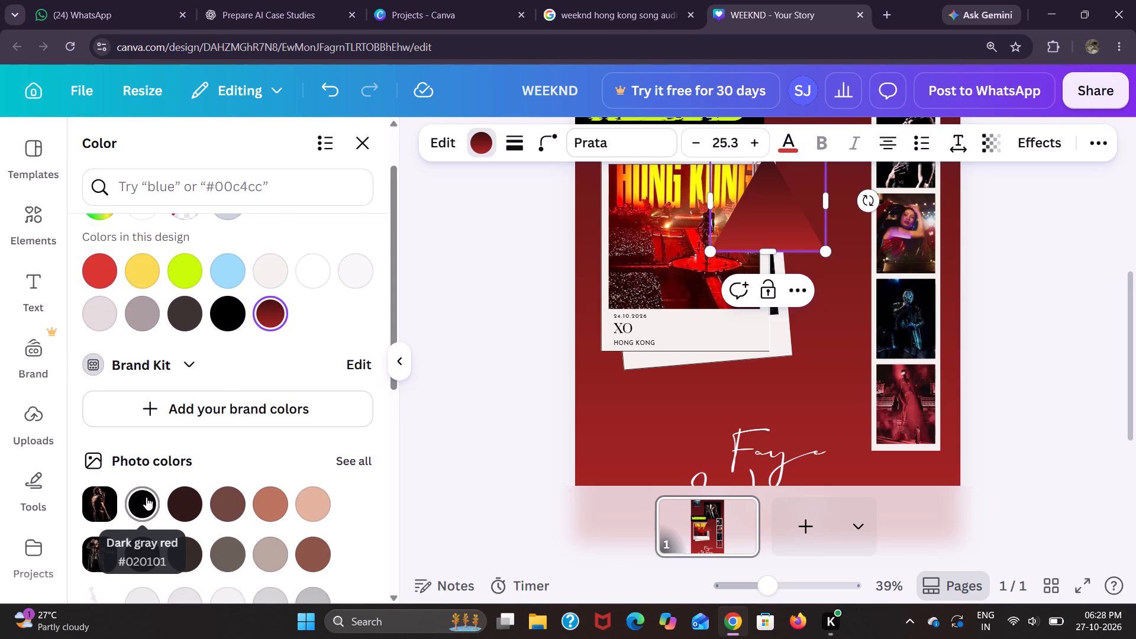
pyautogui.click(137, 502)
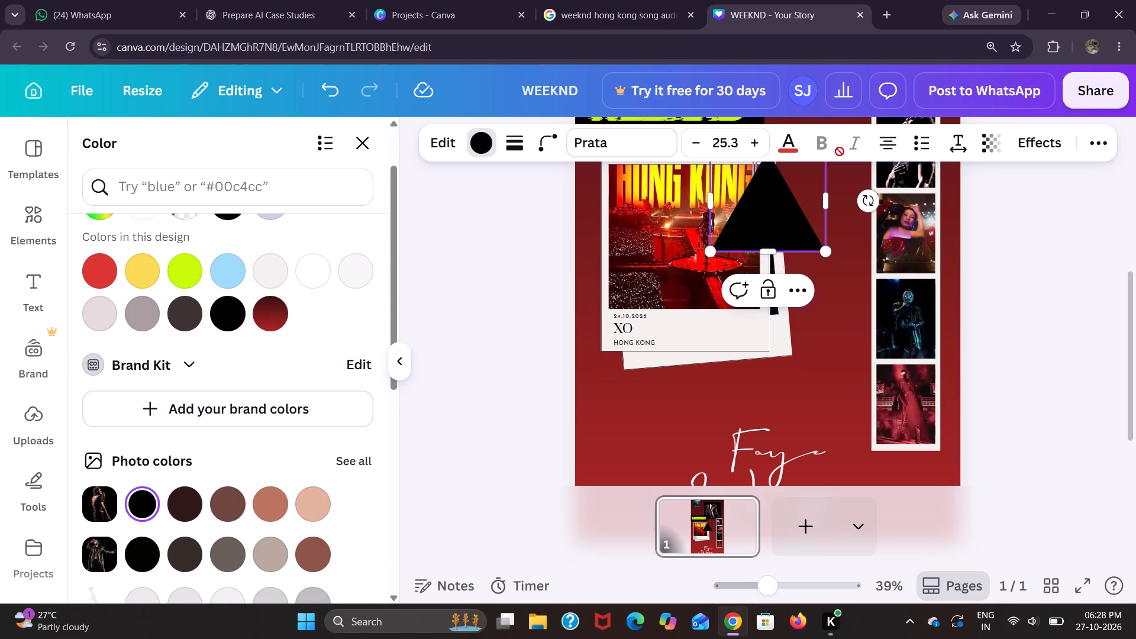
pyautogui.click(993, 153)
pyautogui.moveTo(1029, 222); pyautogui.dragTo(1012, 226)
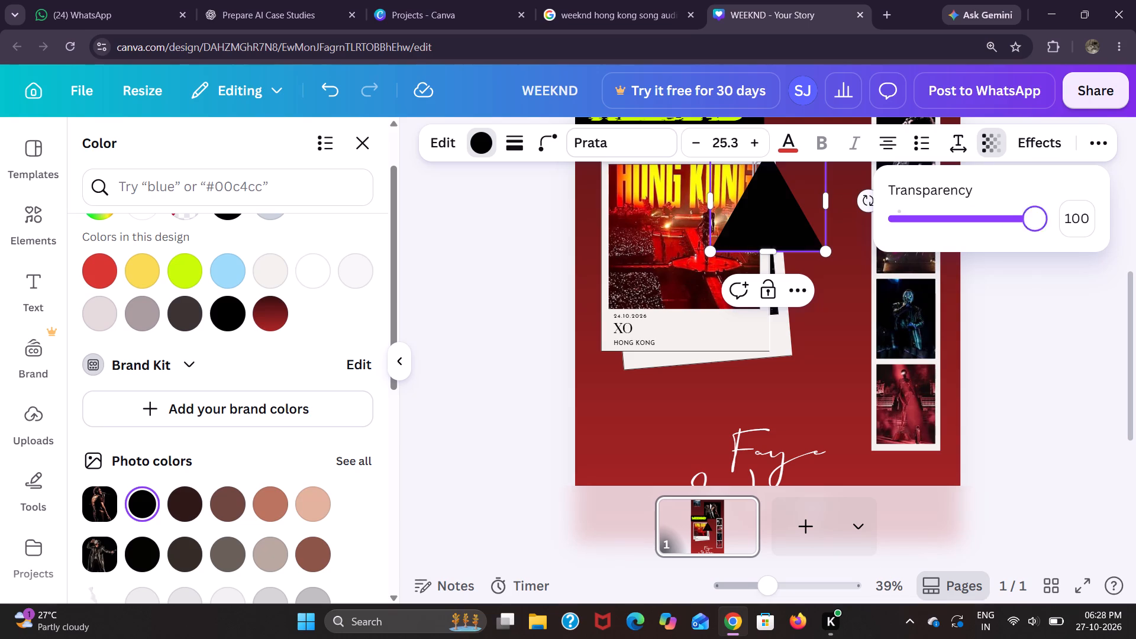
pyautogui.moveTo(1012, 226); pyautogui.dragTo(971, 234)
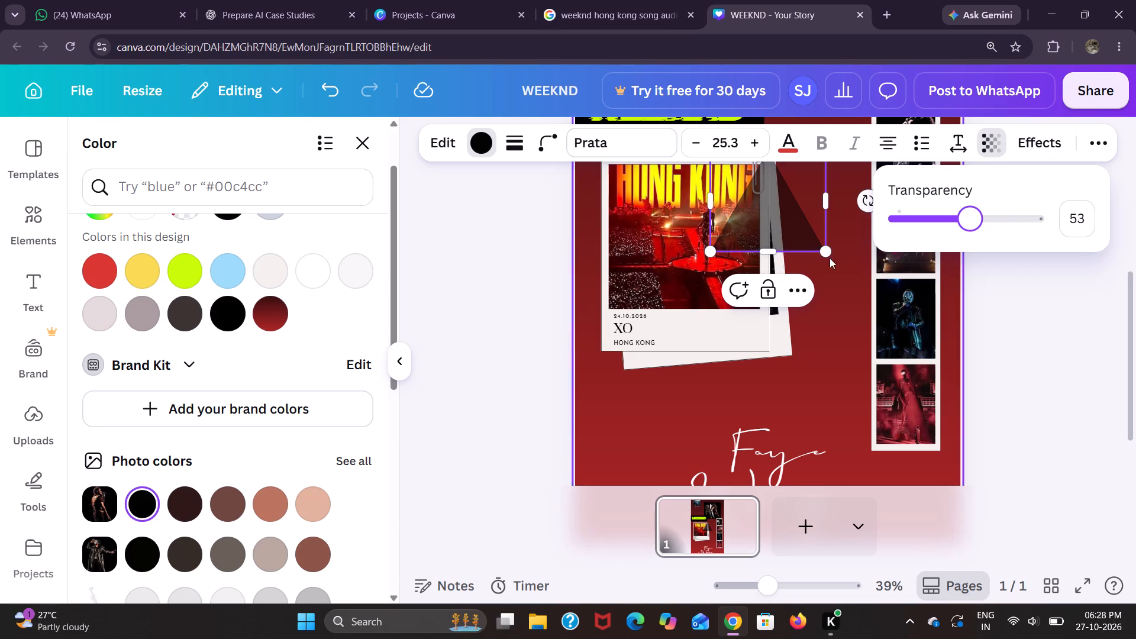
# Move the translucent triangle into the bottom-left corner of the page, below the polaroid.
pyautogui.moveTo(766, 214); pyautogui.dragTo(677, 372)
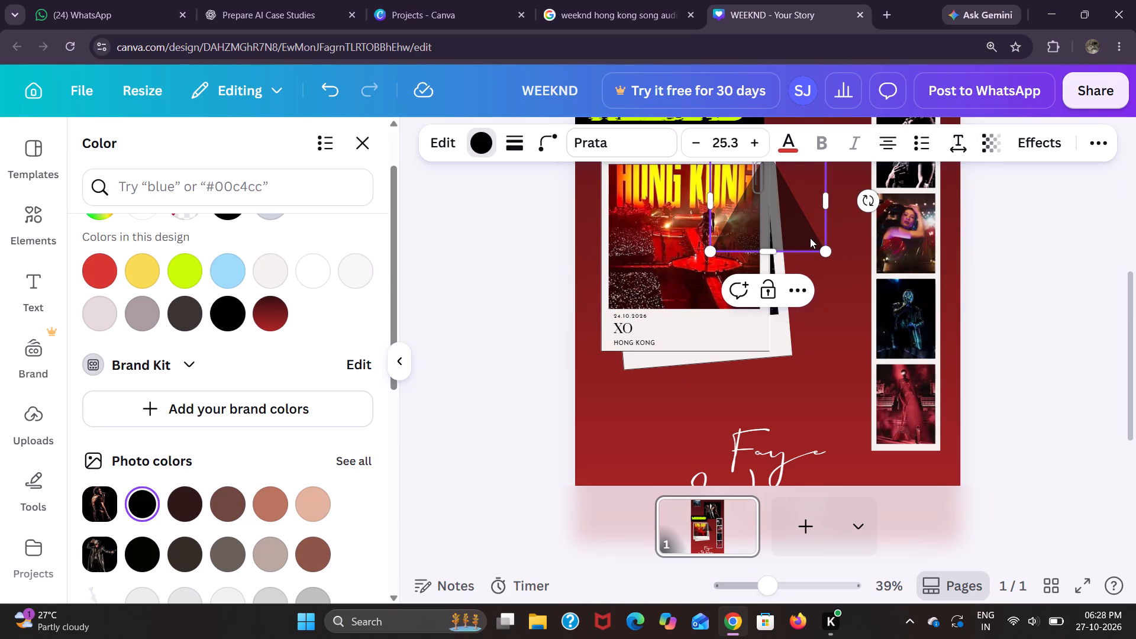
pyautogui.moveTo(810, 238); pyautogui.dragTo(672, 475)
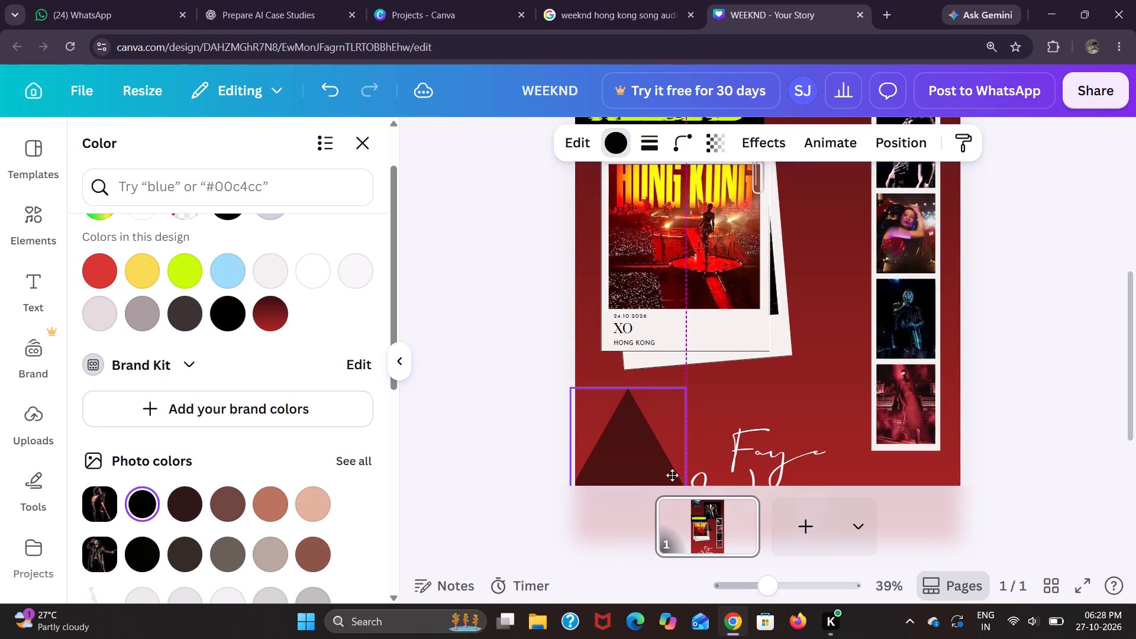
pyautogui.moveTo(672, 475); pyautogui.dragTo(672, 475)
pyautogui.click(648, 468)
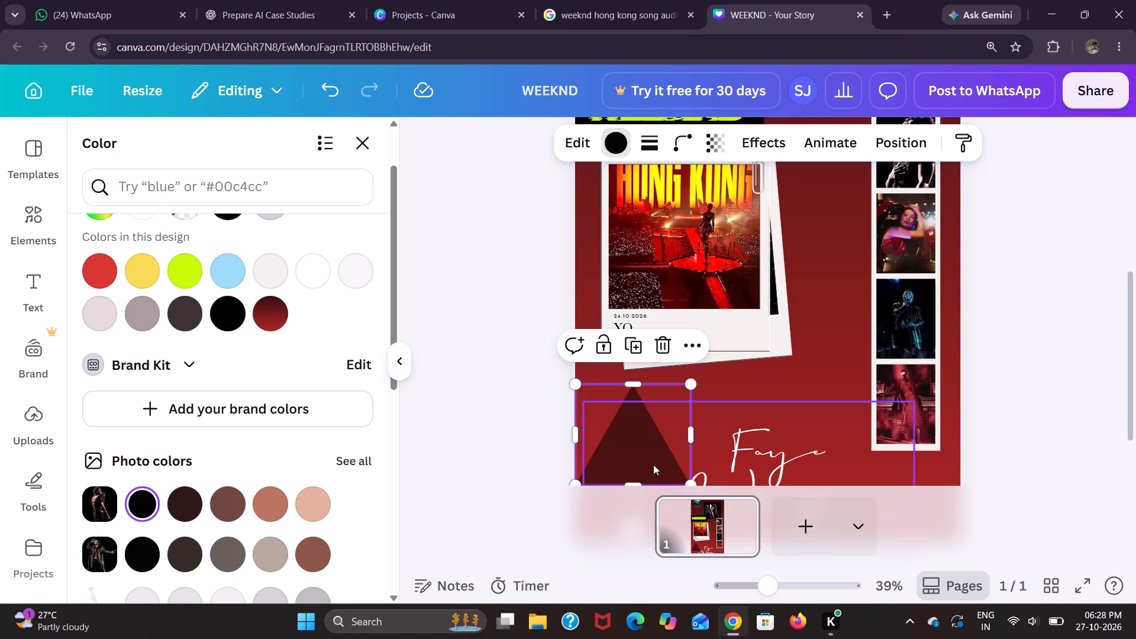
# Move the Faye Wong lettering group up to just beneath the polaroid, beside the triangle.
pyautogui.click(761, 450)
pyautogui.moveTo(761, 450); pyautogui.dragTo(772, 395)
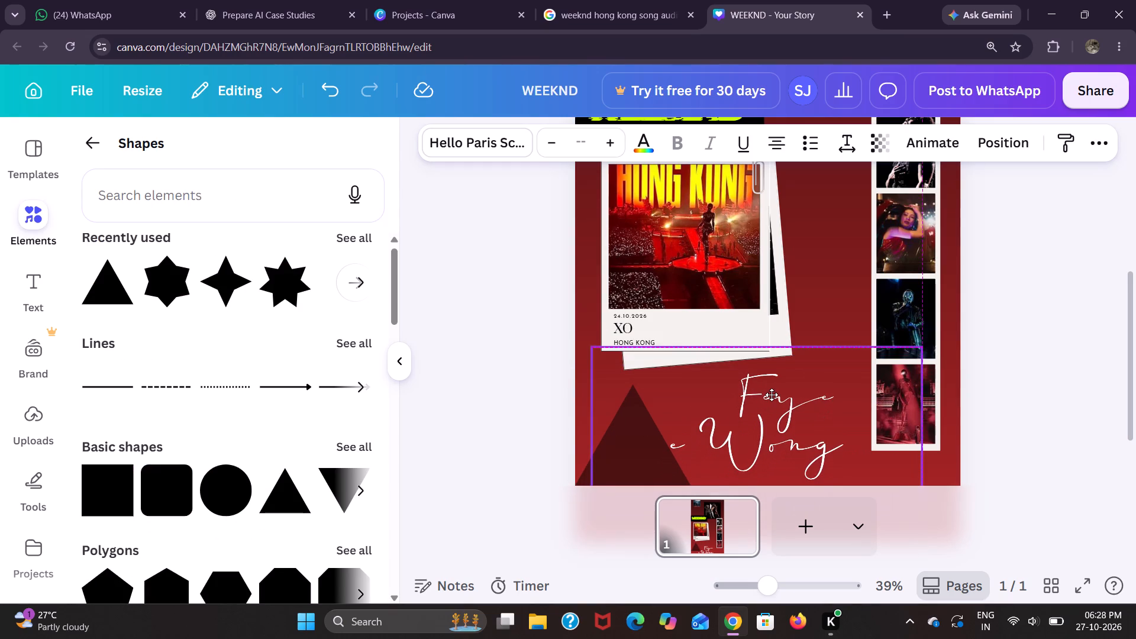
pyautogui.moveTo(772, 395); pyautogui.dragTo(772, 392)
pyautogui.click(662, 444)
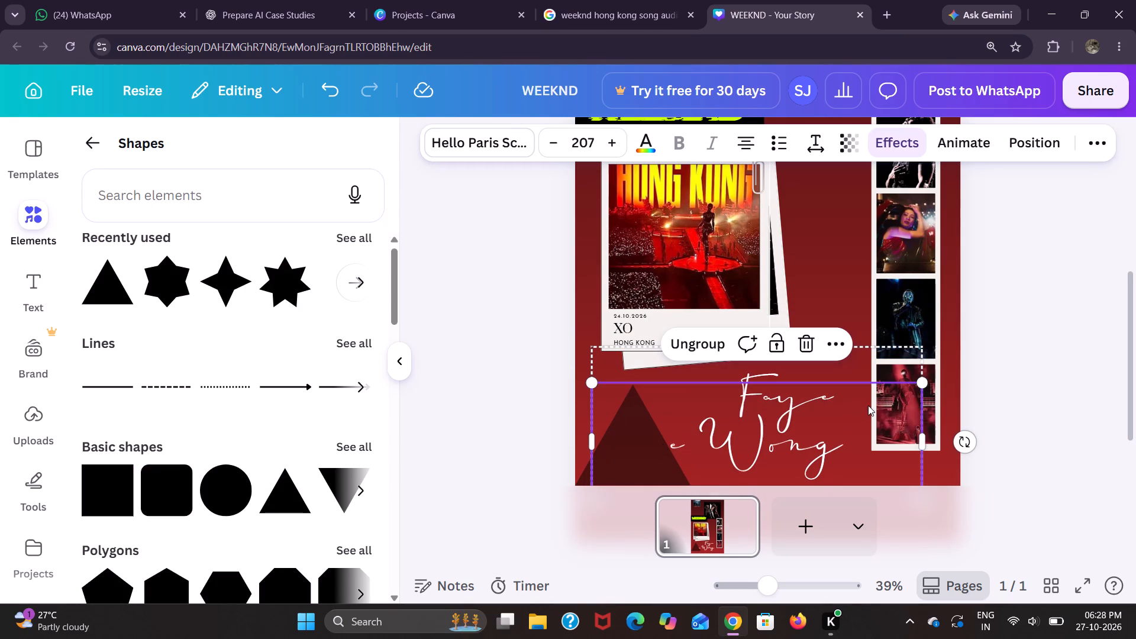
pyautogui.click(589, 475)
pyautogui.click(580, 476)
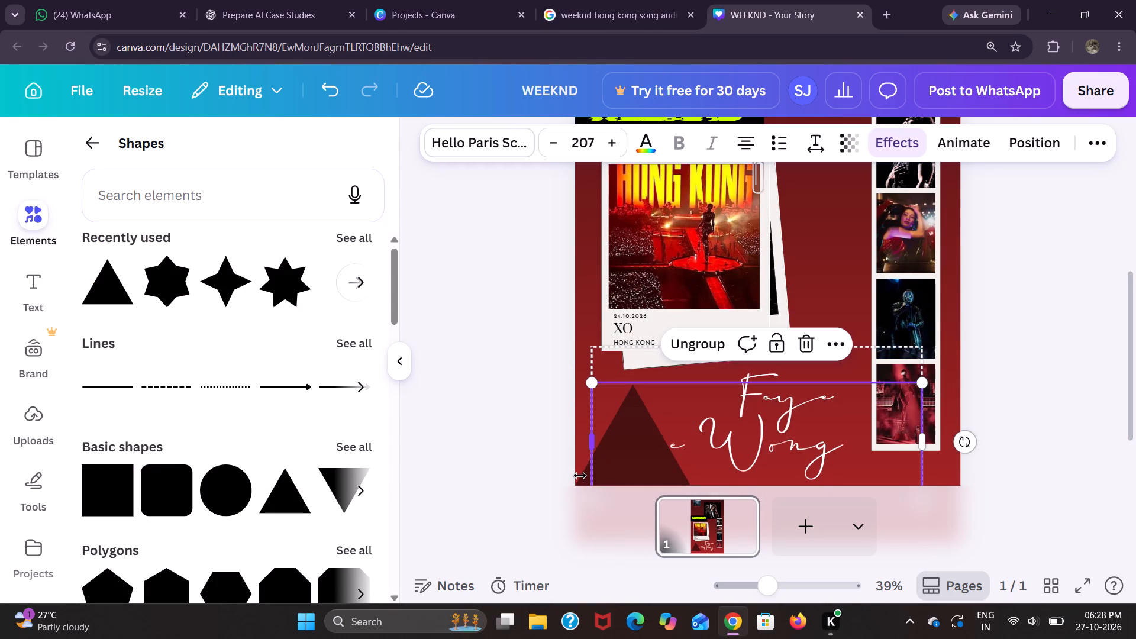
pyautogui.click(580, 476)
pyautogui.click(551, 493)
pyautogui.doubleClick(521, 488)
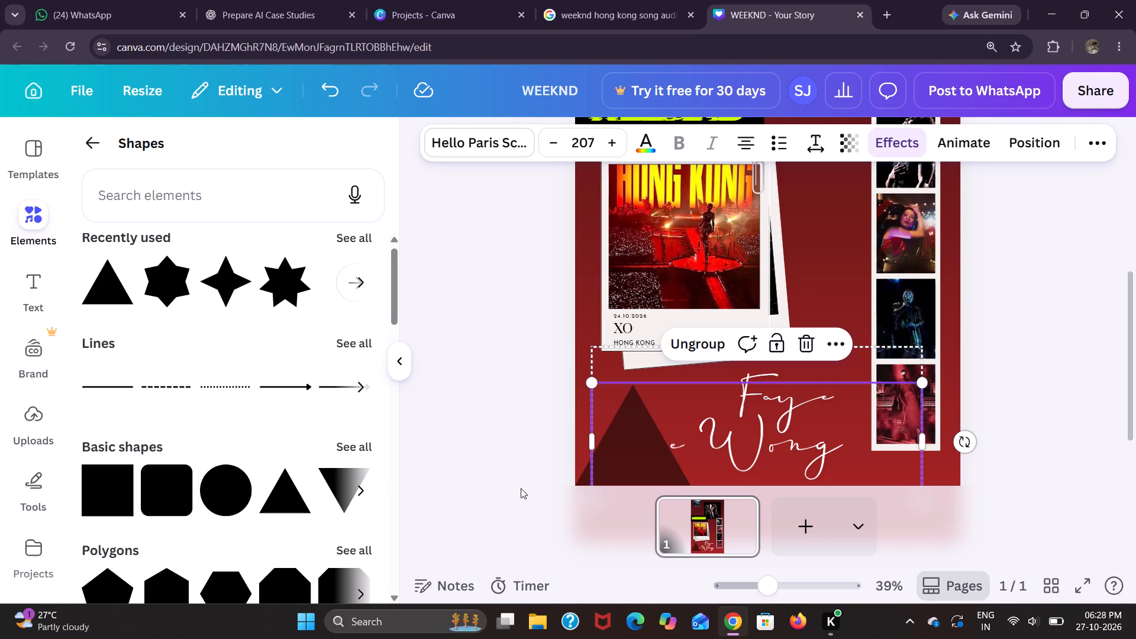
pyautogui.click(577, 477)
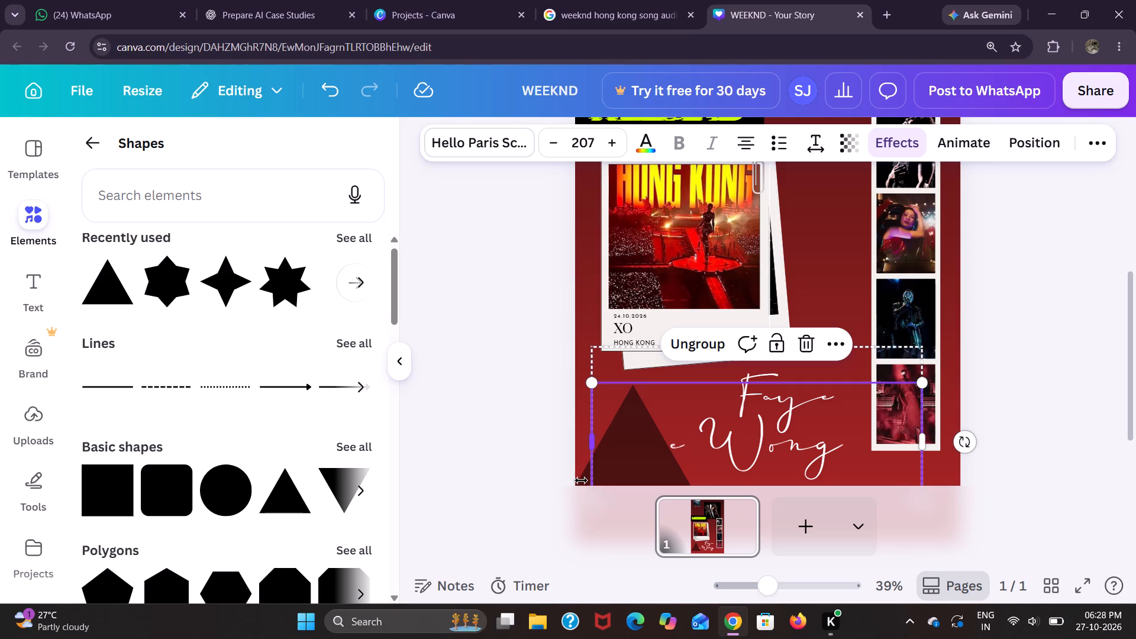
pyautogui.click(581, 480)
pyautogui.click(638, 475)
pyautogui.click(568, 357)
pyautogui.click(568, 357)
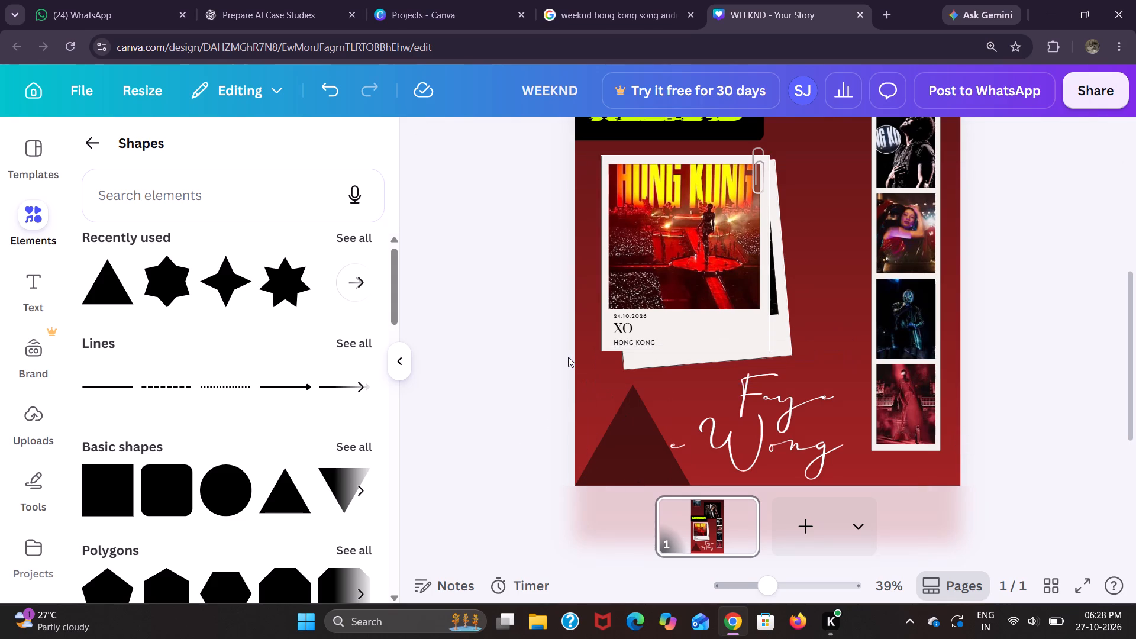
# Enlarge the triangle from the page's bottom-left corner until its base spans the full page width.
pyautogui.click(583, 467)
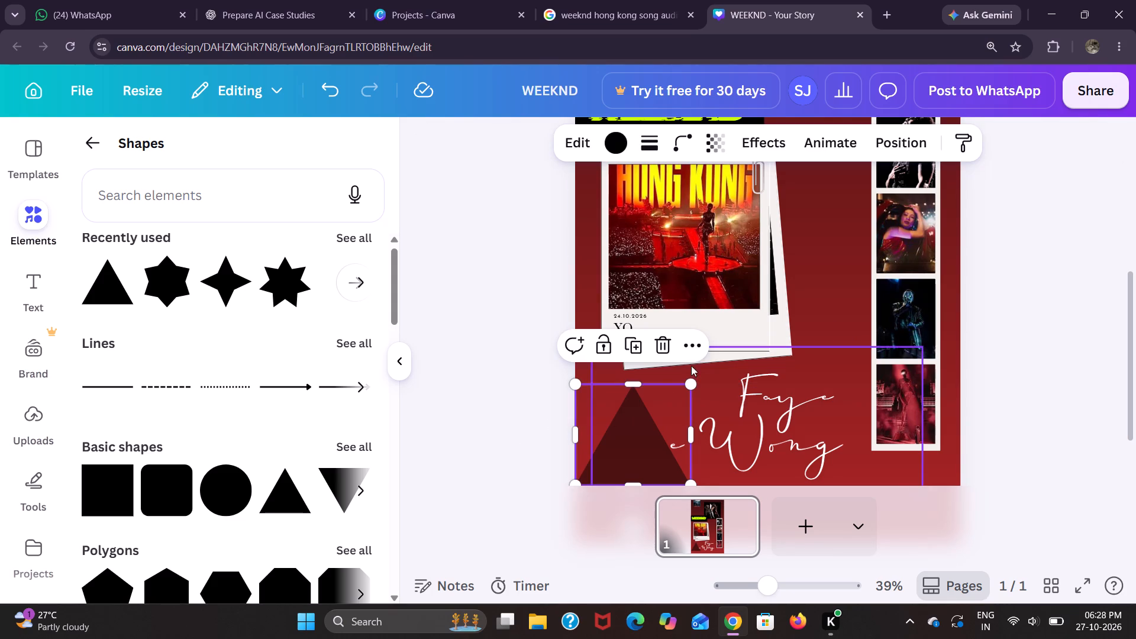
pyautogui.moveTo(690, 379); pyautogui.dragTo(776, 204)
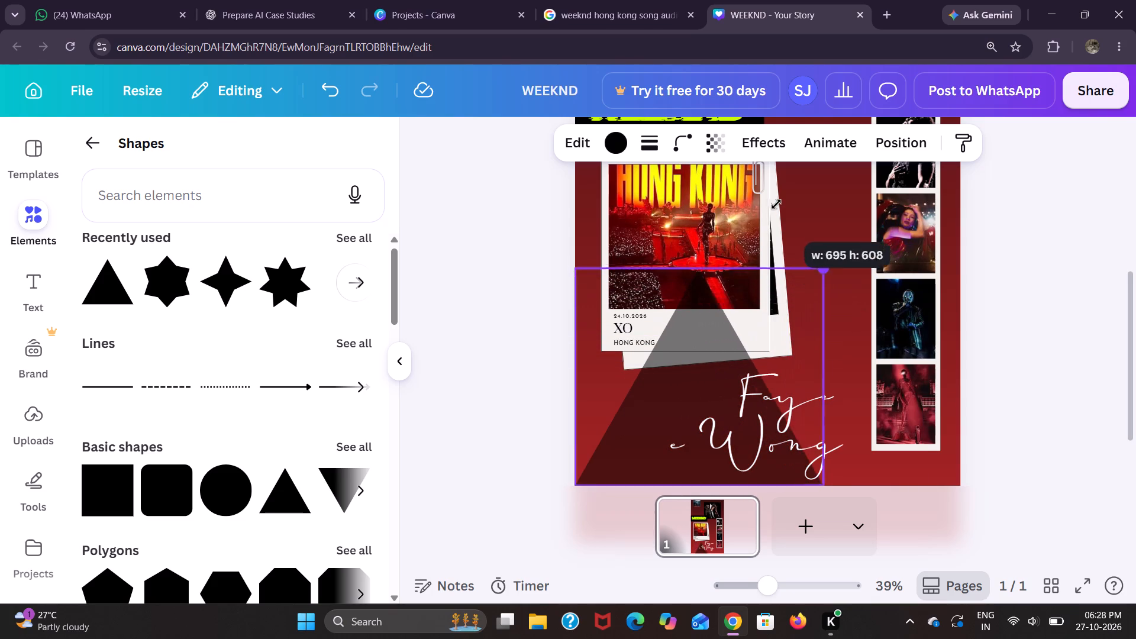
pyautogui.moveTo(776, 204); pyautogui.dragTo(788, 176)
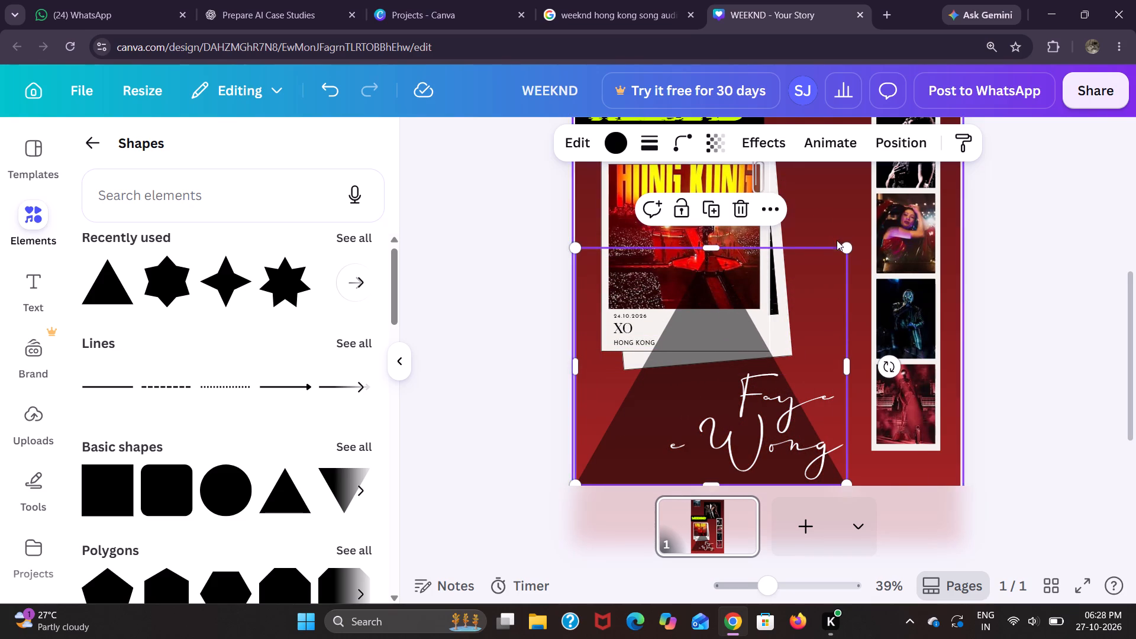
pyautogui.moveTo(839, 248); pyautogui.dragTo(959, 176)
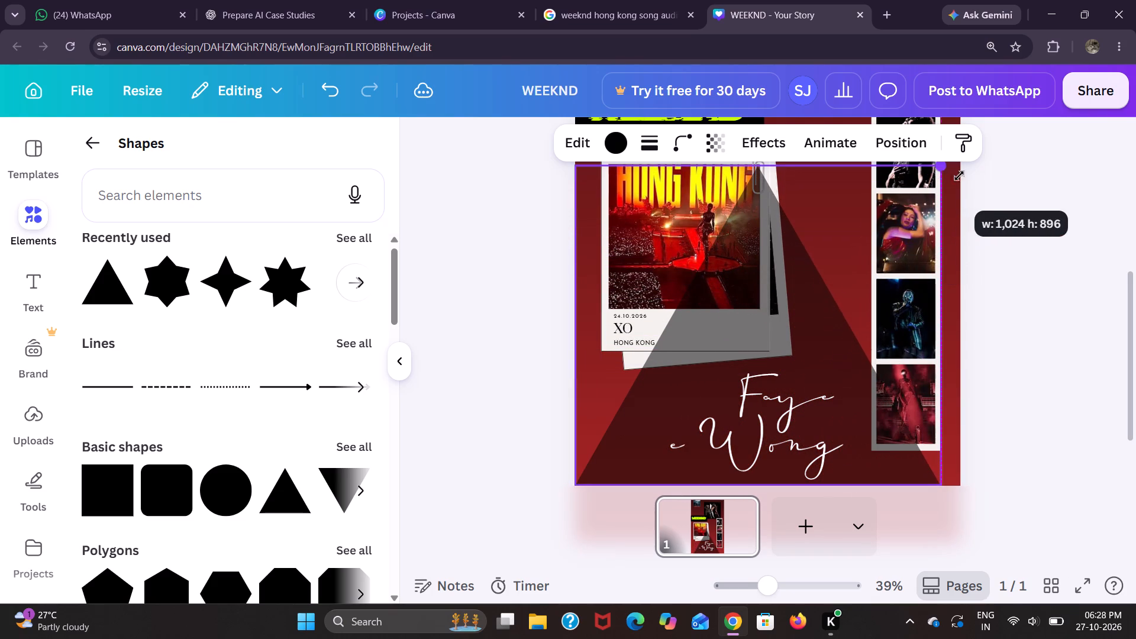
pyautogui.moveTo(959, 176); pyautogui.dragTo(967, 165)
pyautogui.click(1071, 382)
# Select the enlarged translucent triangle that overlaps the polaroid and the Faye Wong lettering.
pyautogui.scroll(1, 867, 370)
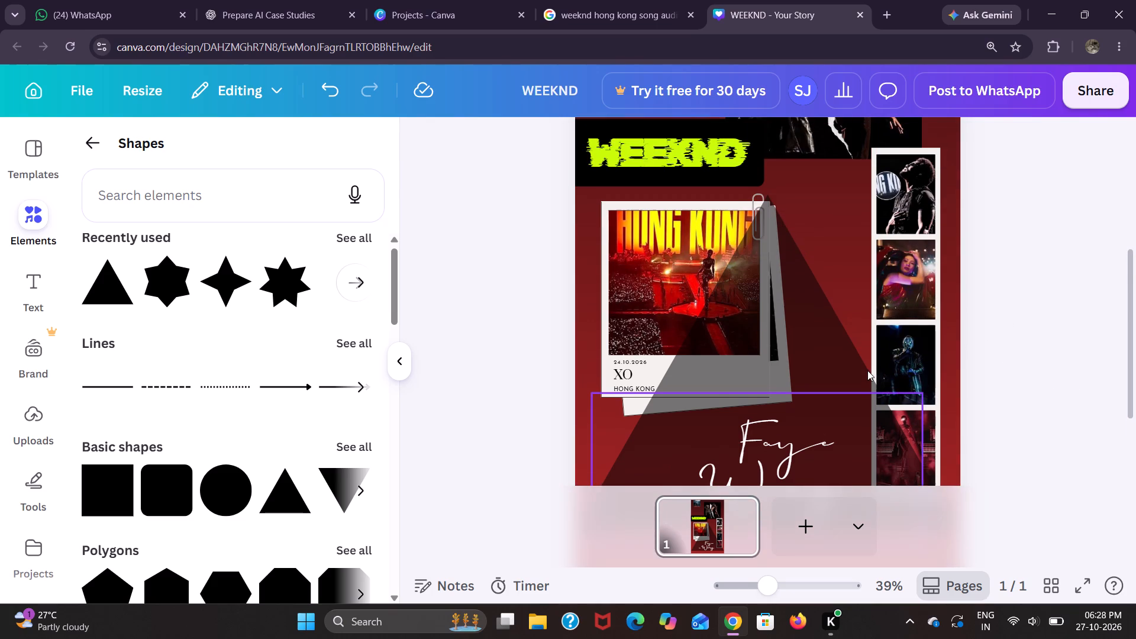
pyautogui.click(638, 360)
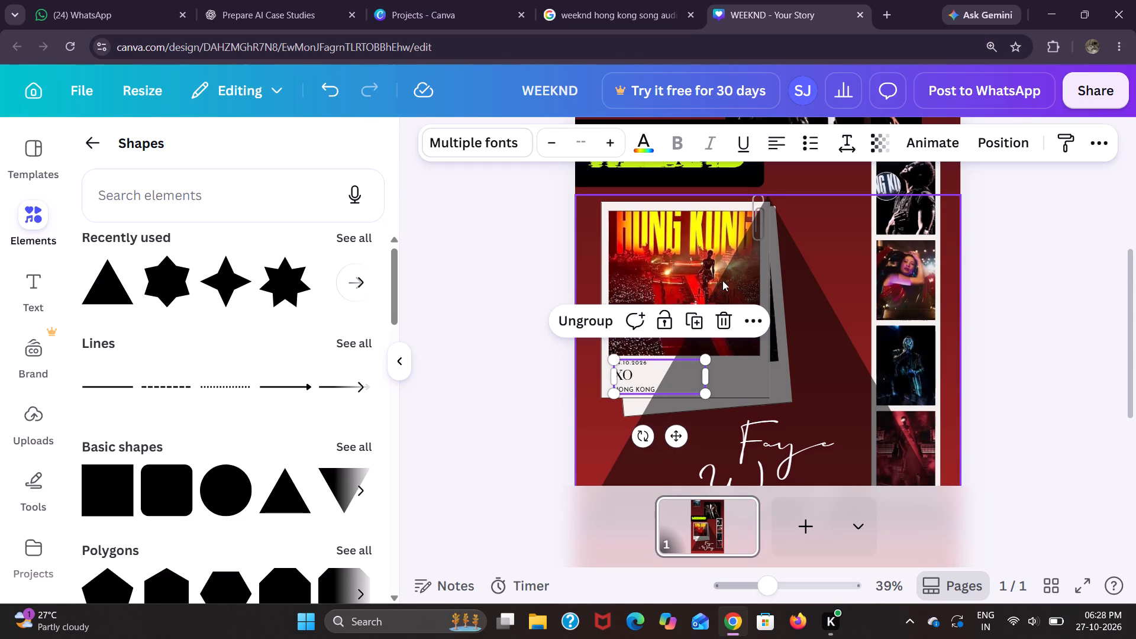
pyautogui.click(792, 278)
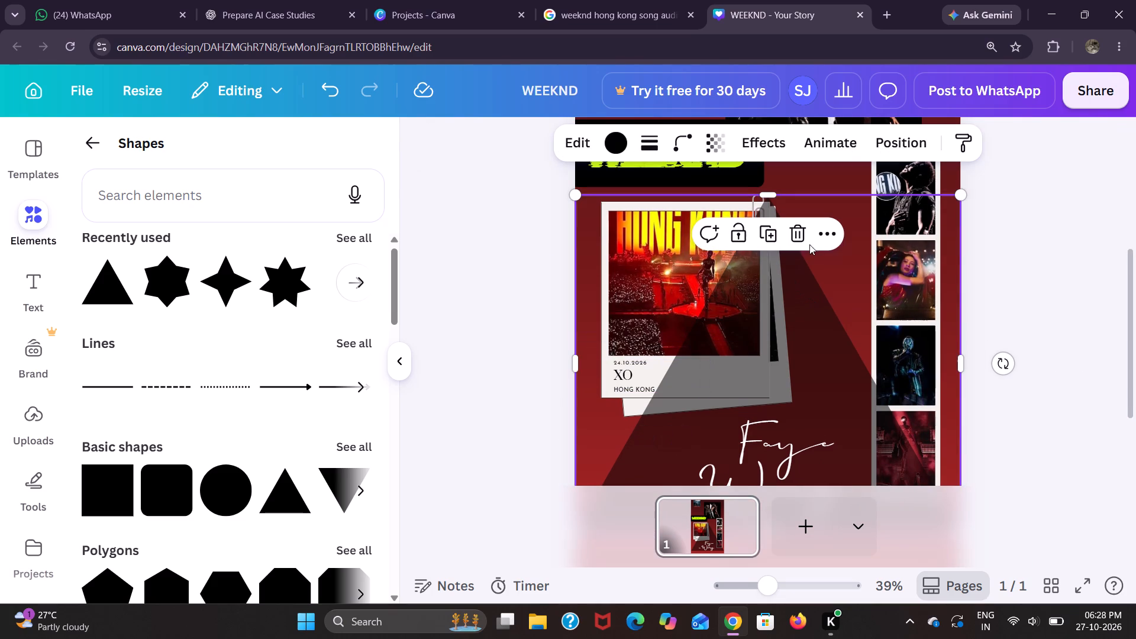
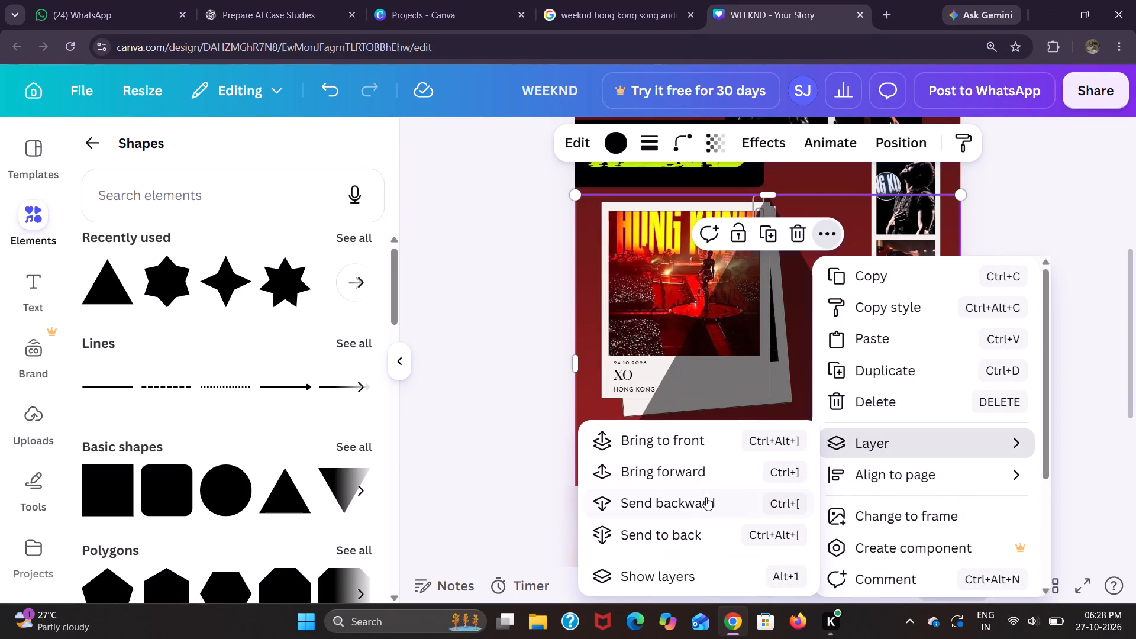
# Send the translucent triangle backward to the very back of the page, behind the polaroid, the Faye Wong lettering and the photo strip.
pyautogui.click(703, 502)
pyautogui.click(489, 426)
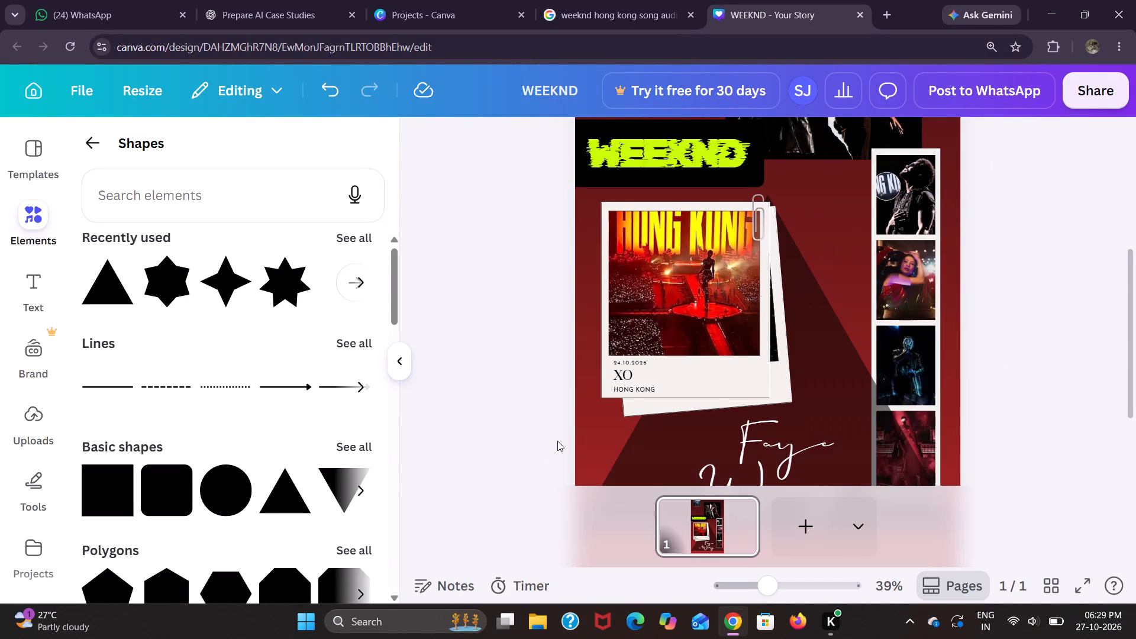
pyautogui.scroll(-1, 557, 441)
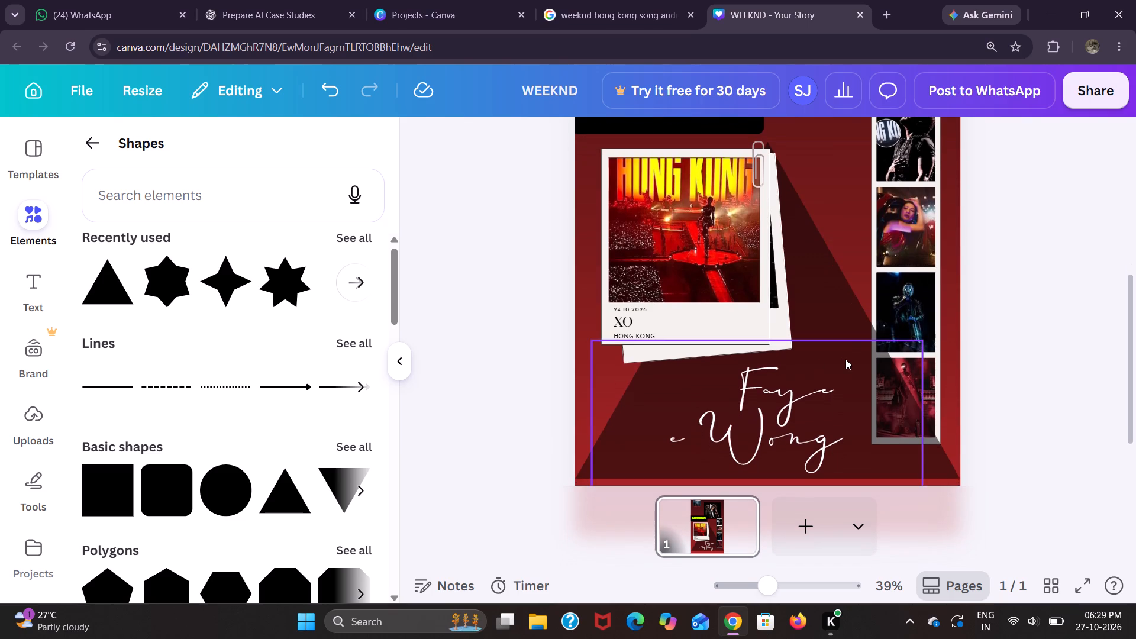
pyautogui.click(842, 356)
pyautogui.click(798, 260)
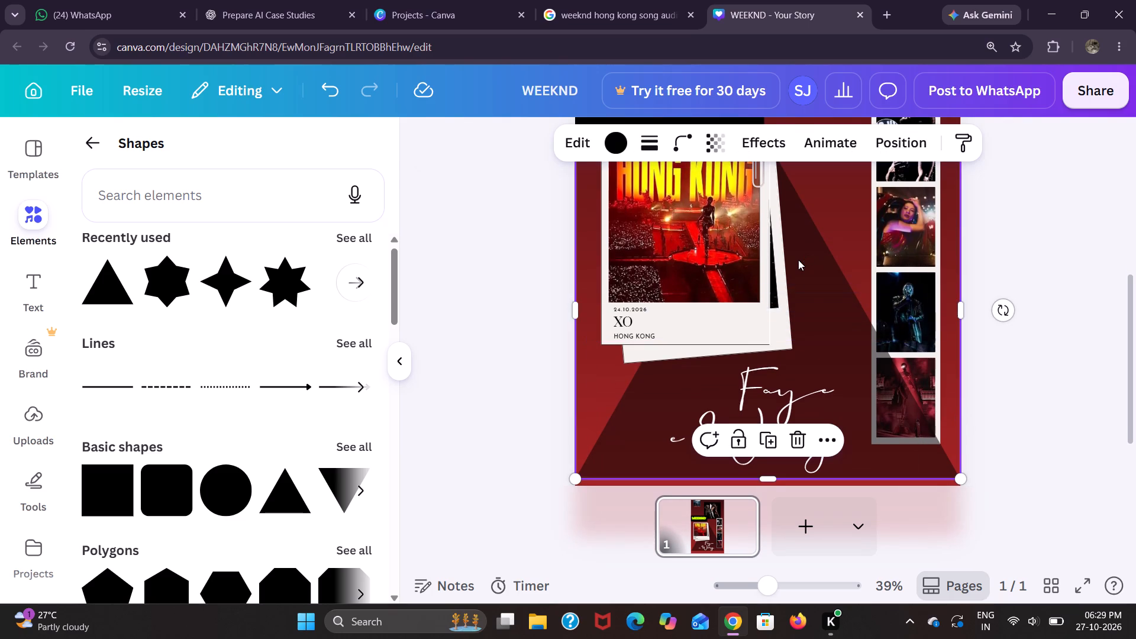
pyautogui.click(792, 245)
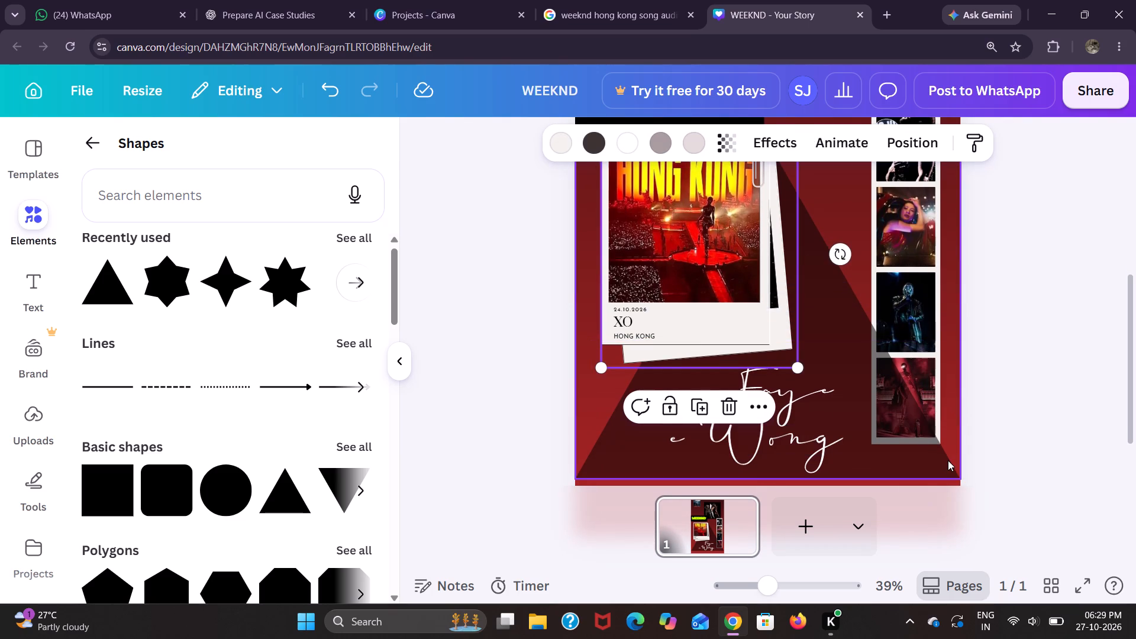
pyautogui.click(948, 461)
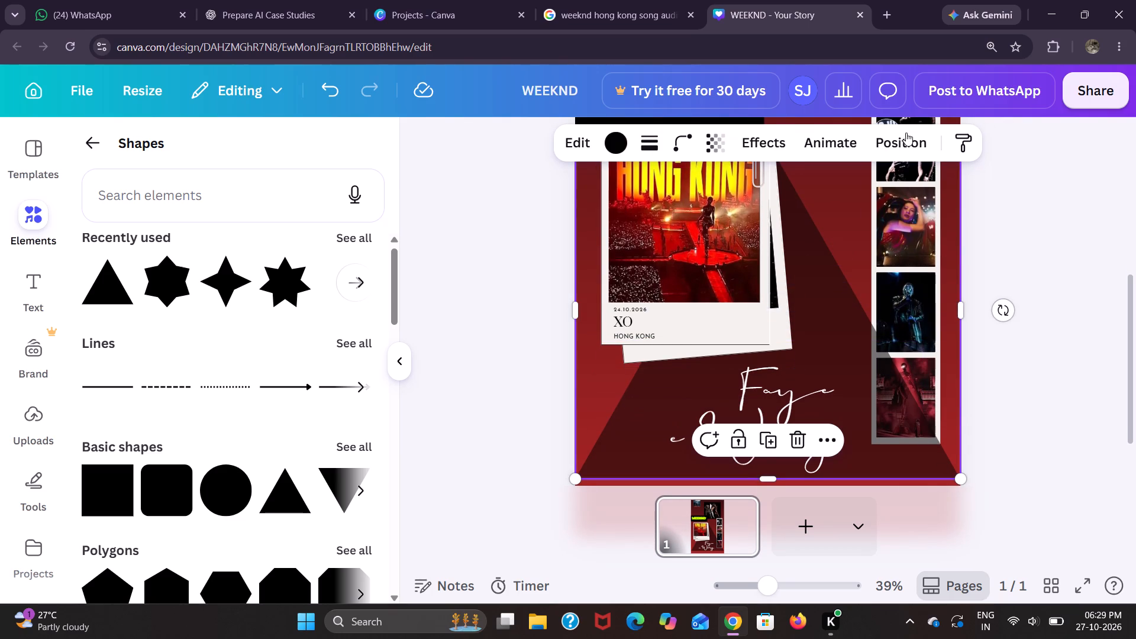
pyautogui.scroll(1, 845, 308)
pyautogui.scroll(-1, 845, 308)
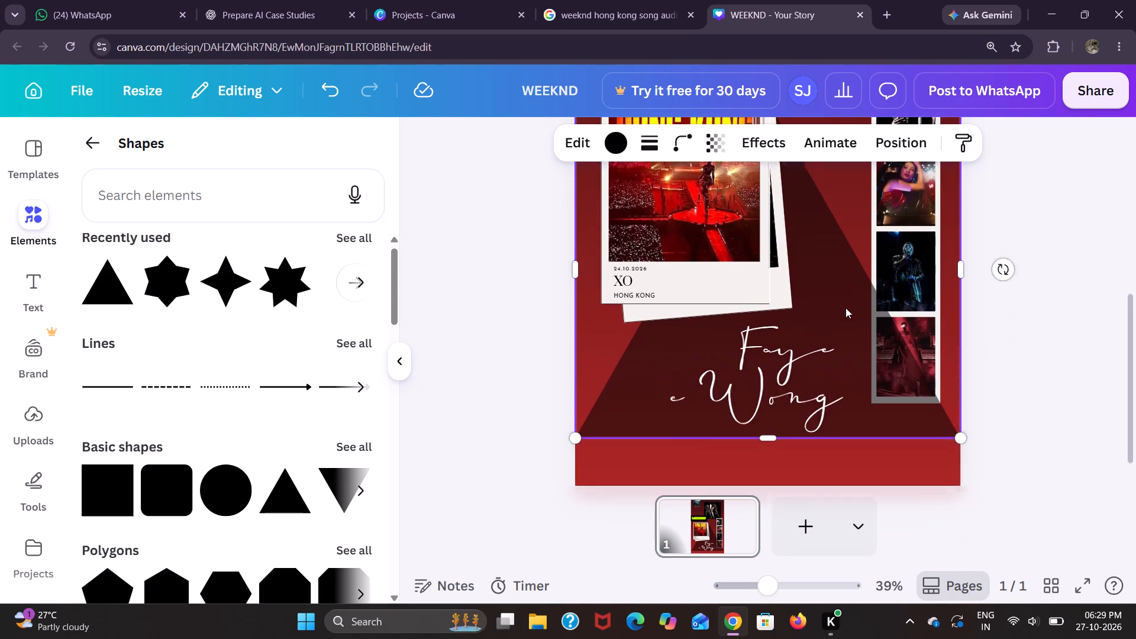
pyautogui.scroll(-1, 845, 308)
pyautogui.click(828, 450)
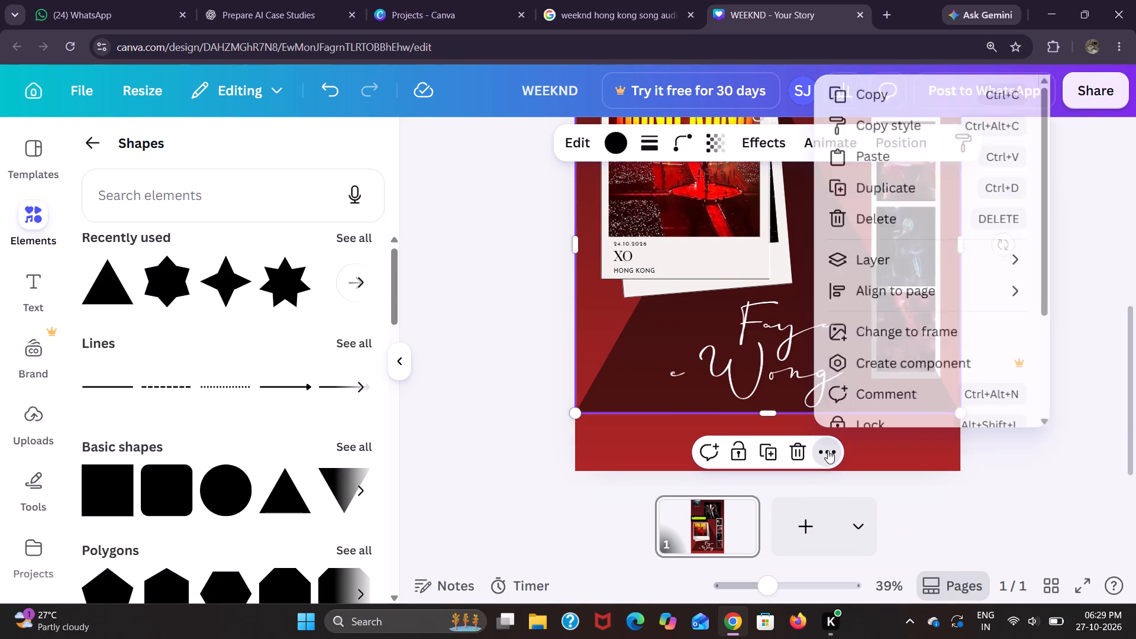
pyautogui.scroll(-4, 884, 361)
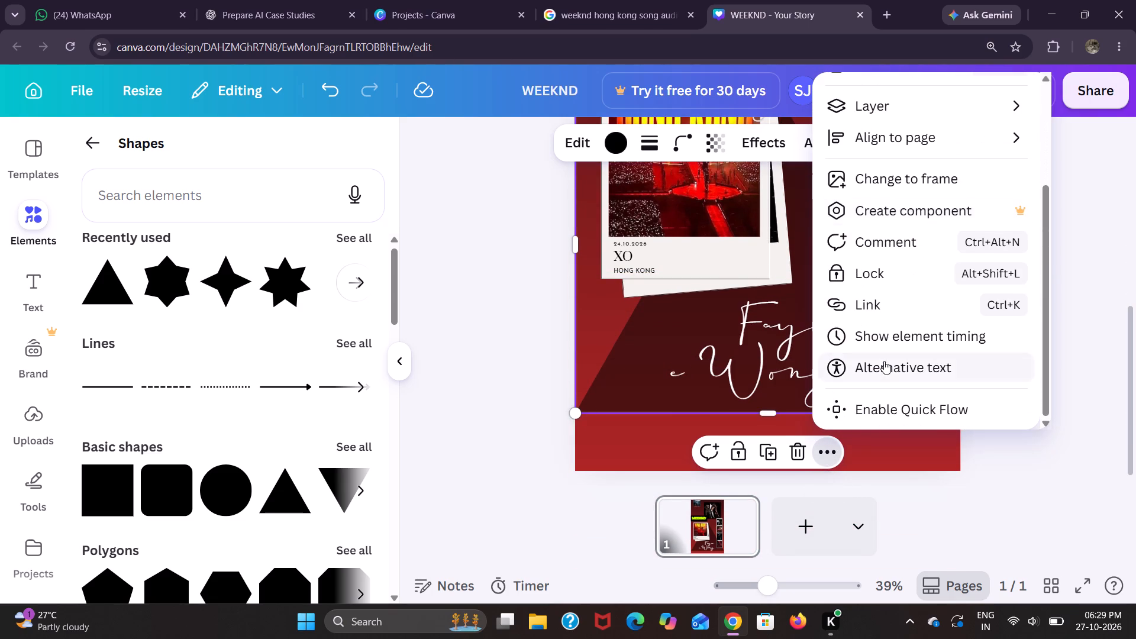
pyautogui.scroll(2, 872, 191)
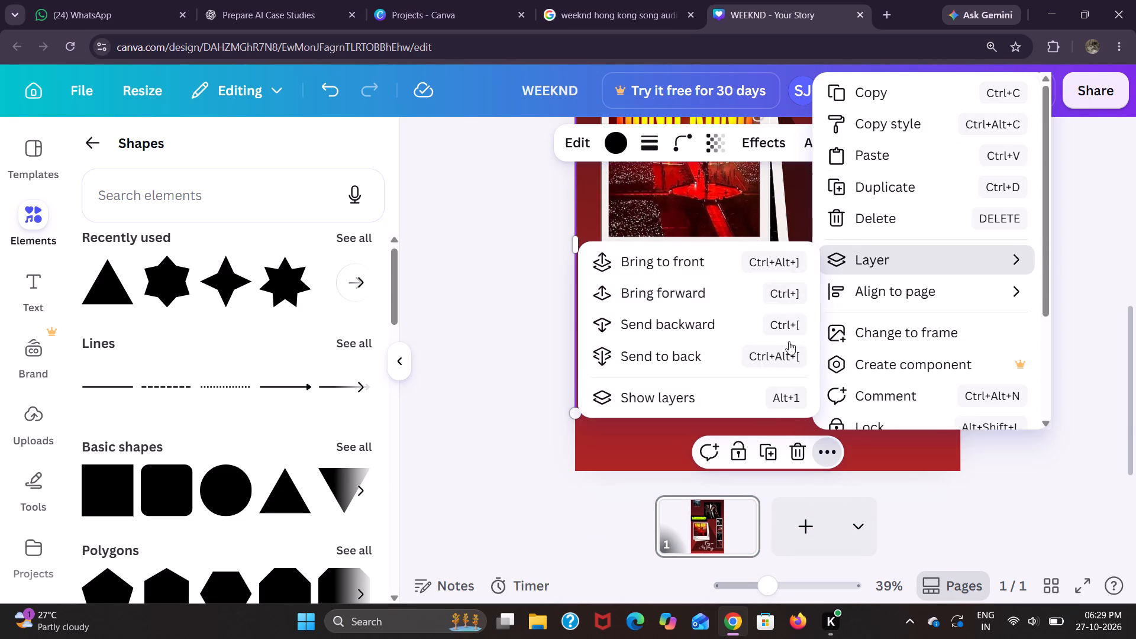
pyautogui.click(761, 364)
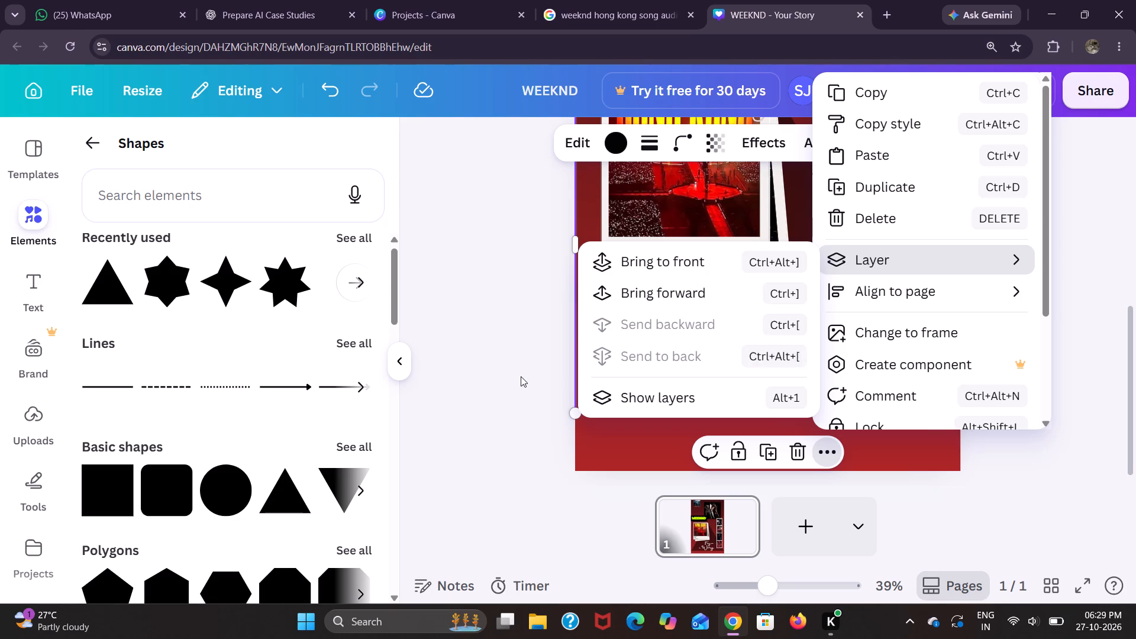
pyautogui.click(520, 379)
# Move the translucent triangle down until its base sits on the page's bottom edge.
pyautogui.click(860, 403)
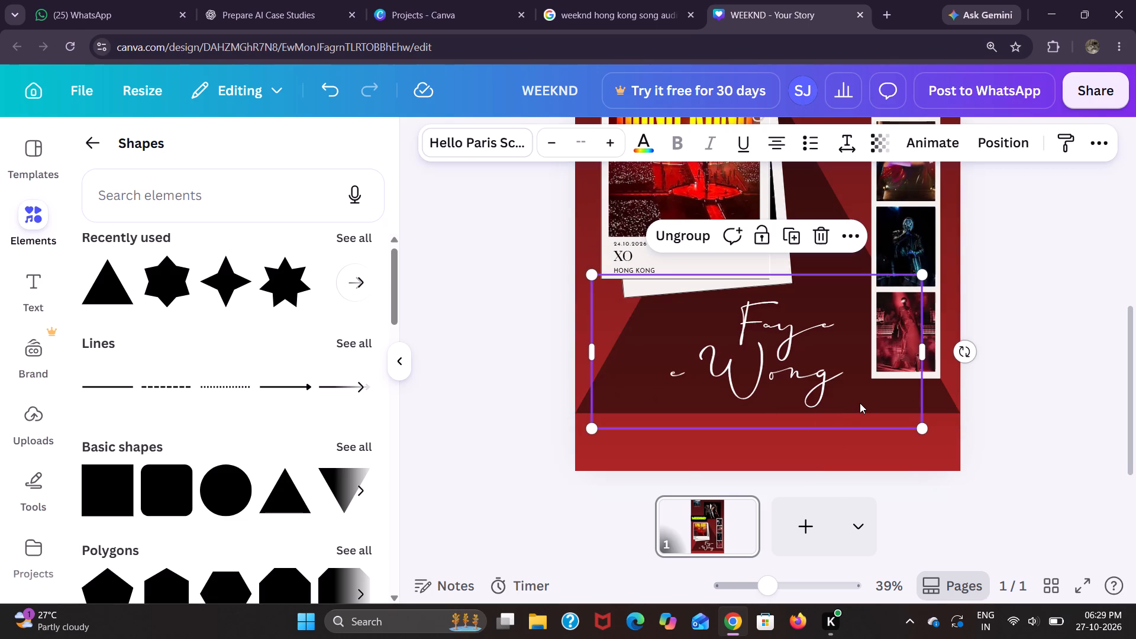
pyautogui.click(943, 398)
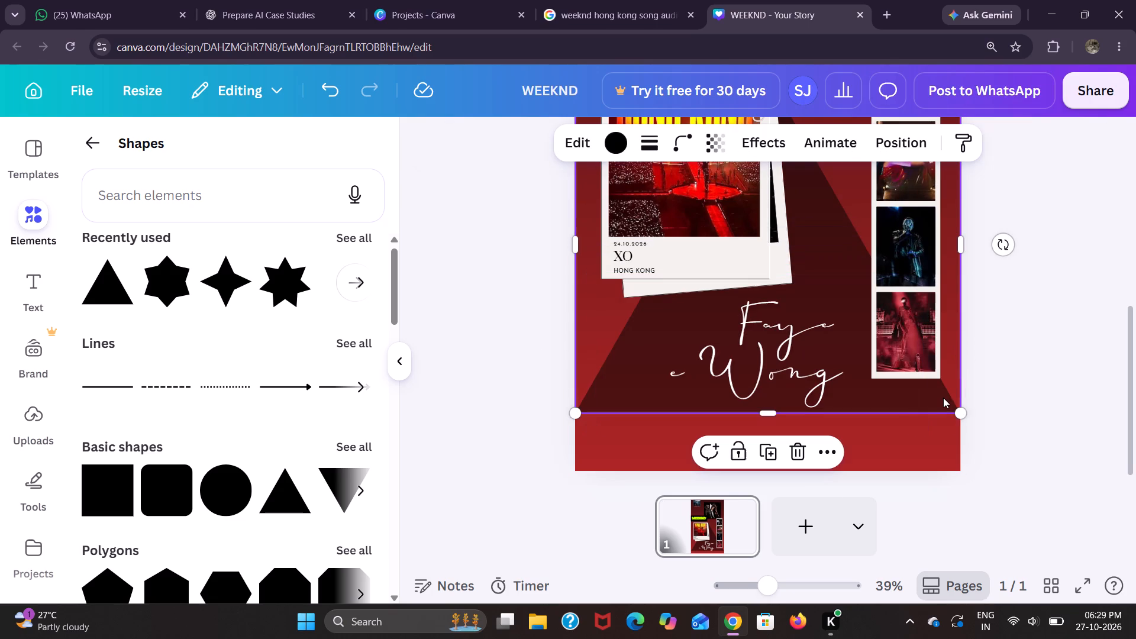
pyautogui.moveTo(943, 398); pyautogui.dragTo(948, 456)
# Move the Faye Wong lettering group down within the triangle, close to the page's bottom edge.
pyautogui.moveTo(825, 383); pyautogui.dragTo(829, 430)
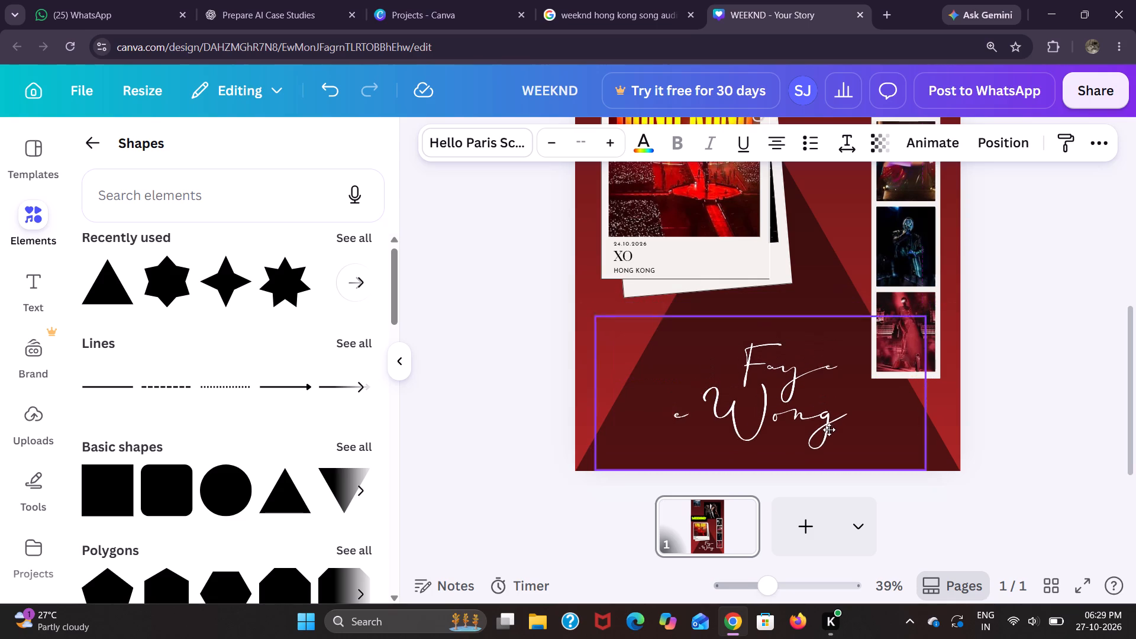
pyautogui.moveTo(829, 430); pyautogui.dragTo(827, 441)
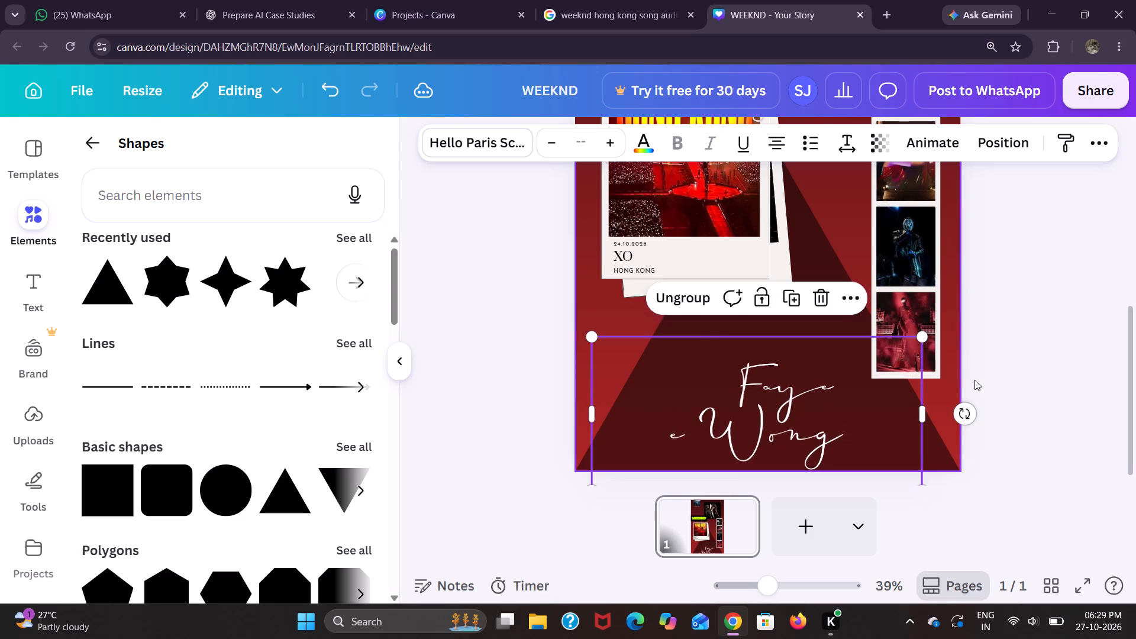
# Review the whole collage page in the full-screen presentation view and return to the editor.
pyautogui.scroll(4, 980, 375)
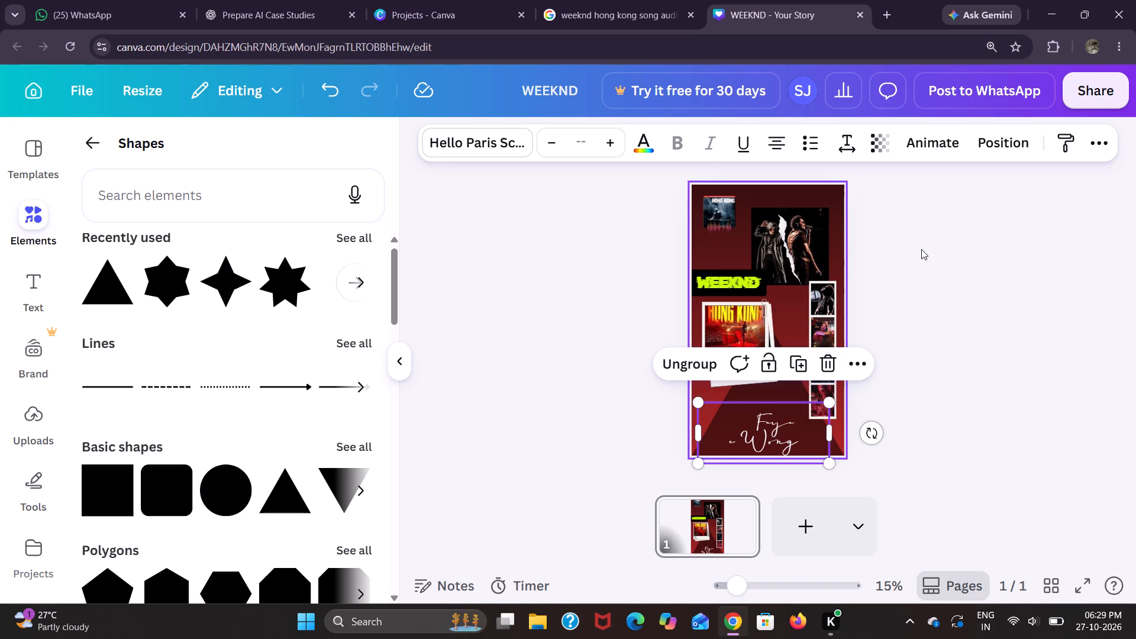
pyautogui.click(840, 228)
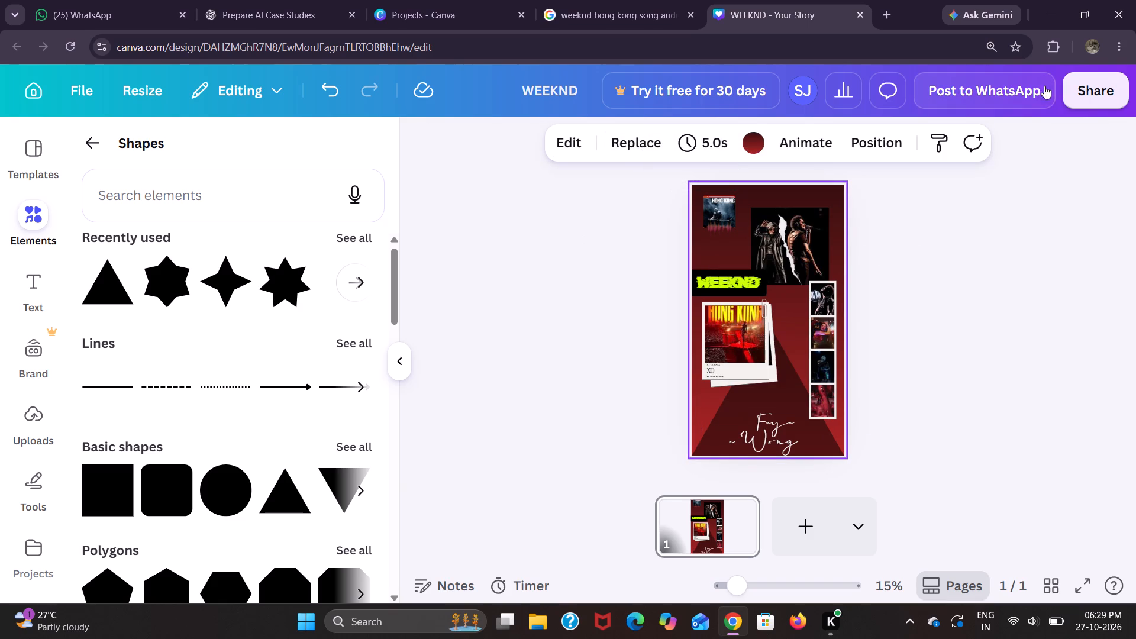
pyautogui.rightClick(823, 193)
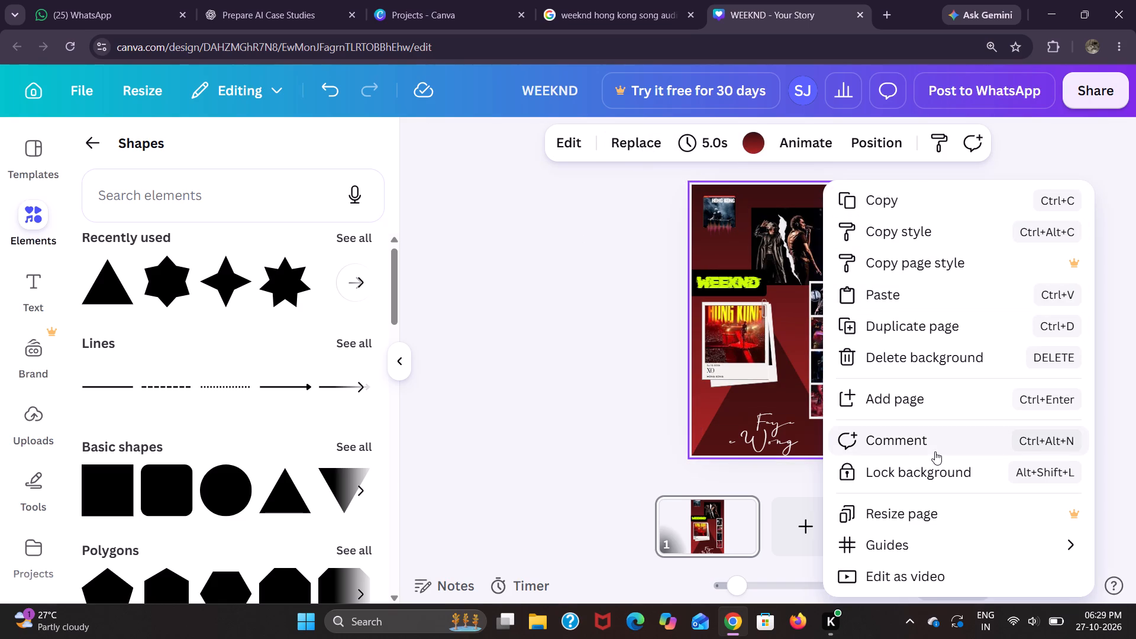
pyautogui.scroll(-1, 935, 451)
pyautogui.click(646, 139)
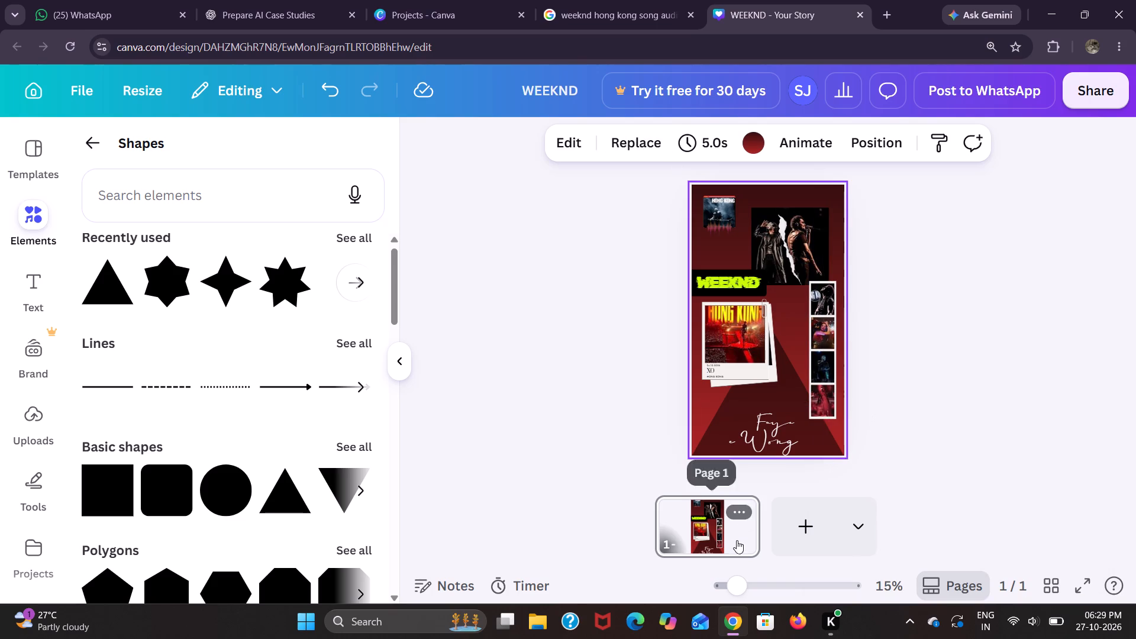
pyautogui.moveTo(737, 586); pyautogui.dragTo(682, 589)
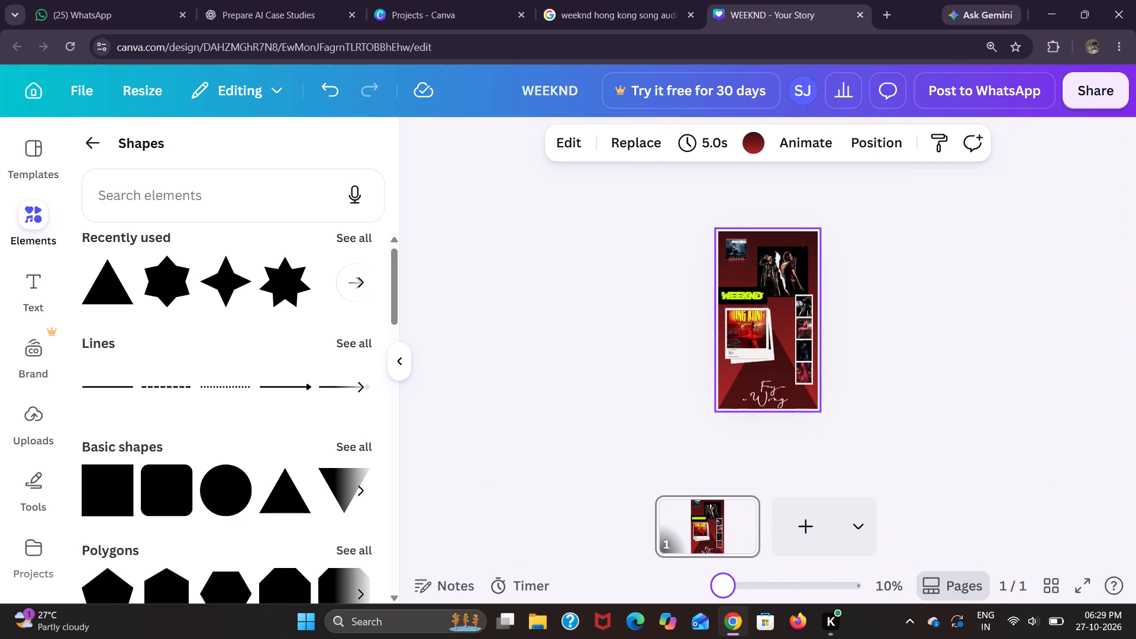
pyautogui.moveTo(682, 589); pyautogui.dragTo(702, 587)
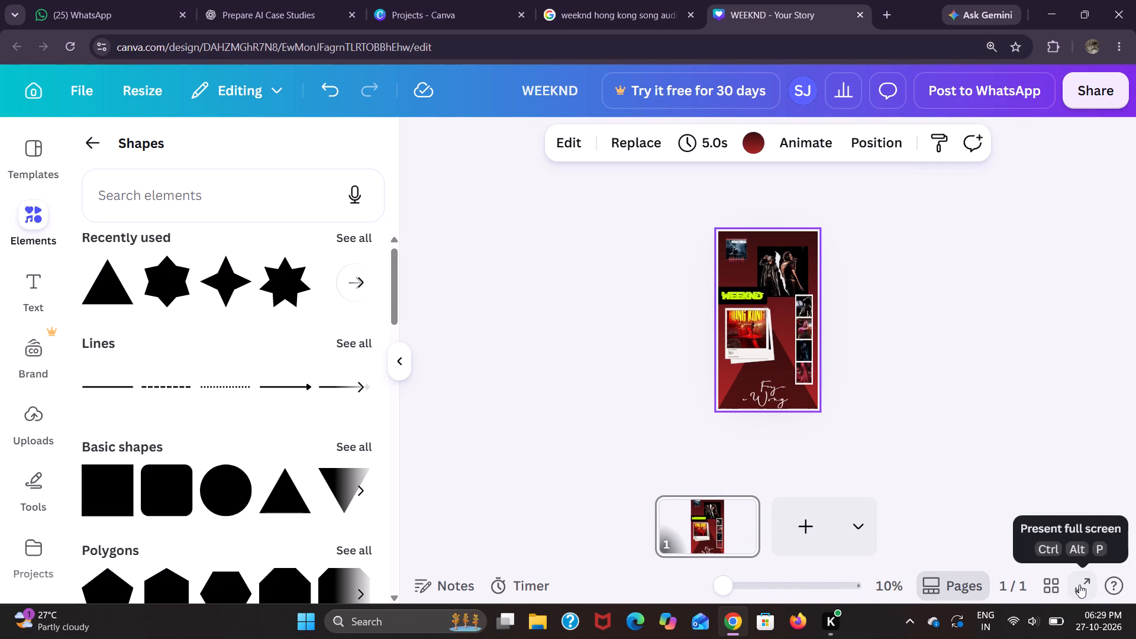
pyautogui.click(1079, 585)
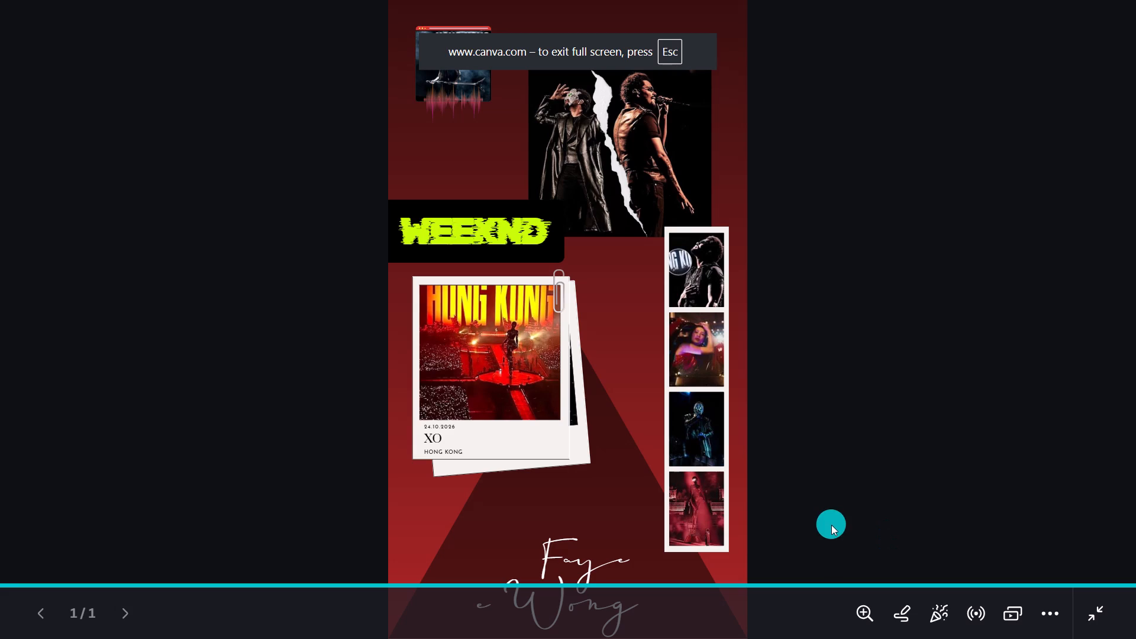
pyautogui.press('Escape')
# Browse the Animations category of the elements library for a decoration that suits the collage.
pyautogui.scroll(-1, 803, 381)
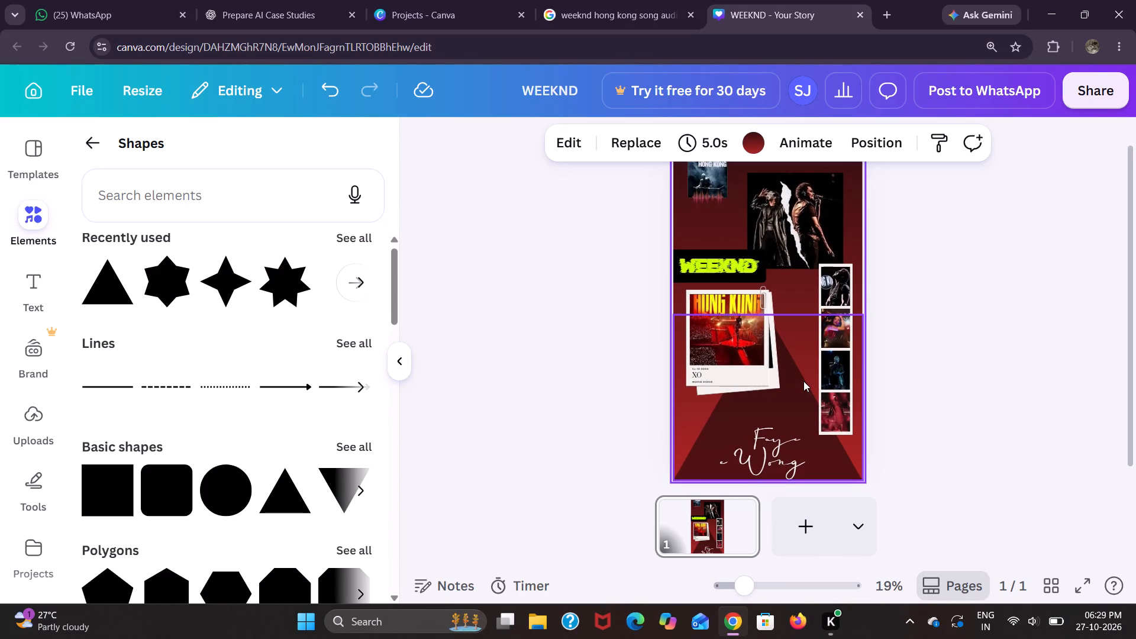
pyautogui.scroll(-2, 803, 381)
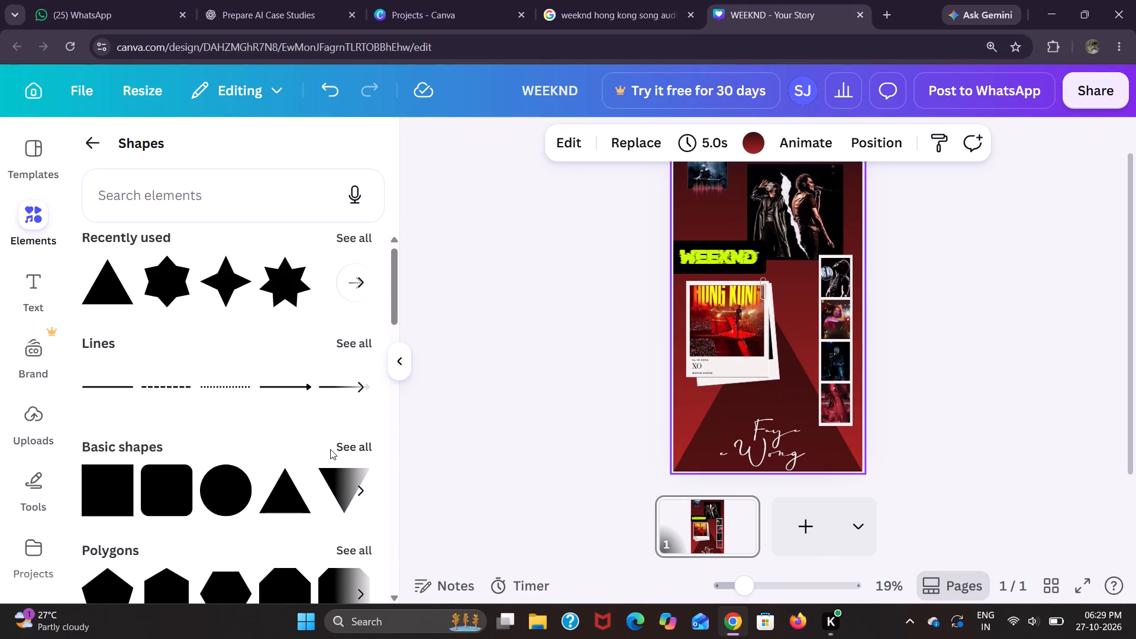
pyautogui.scroll(-3, 330, 449)
pyautogui.click(43, 224)
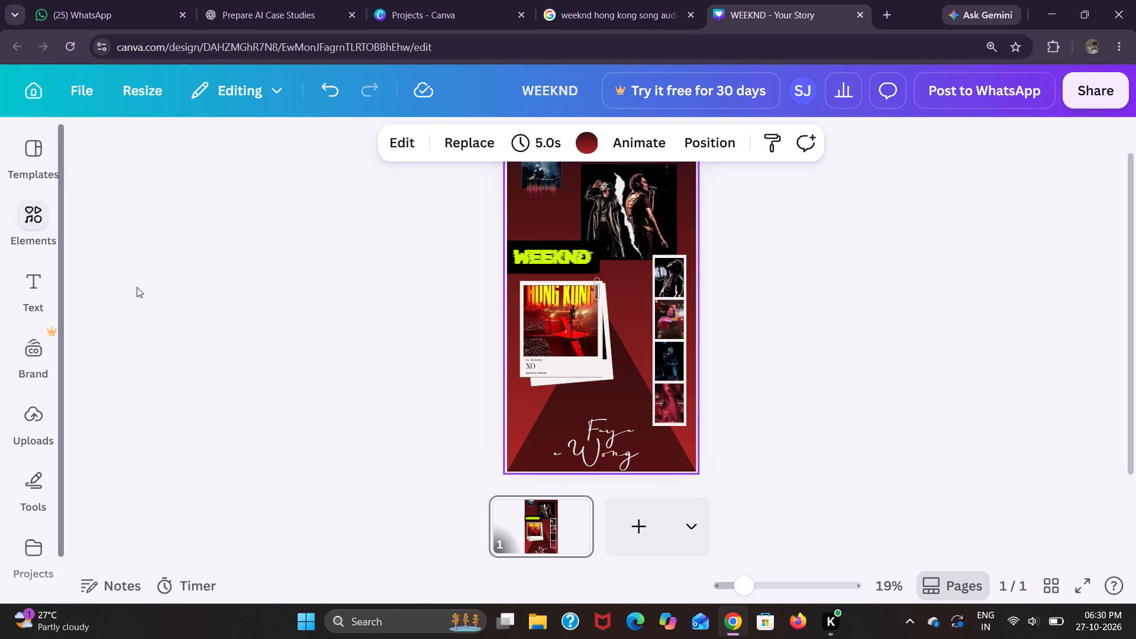
pyautogui.click(24, 227)
pyautogui.click(98, 143)
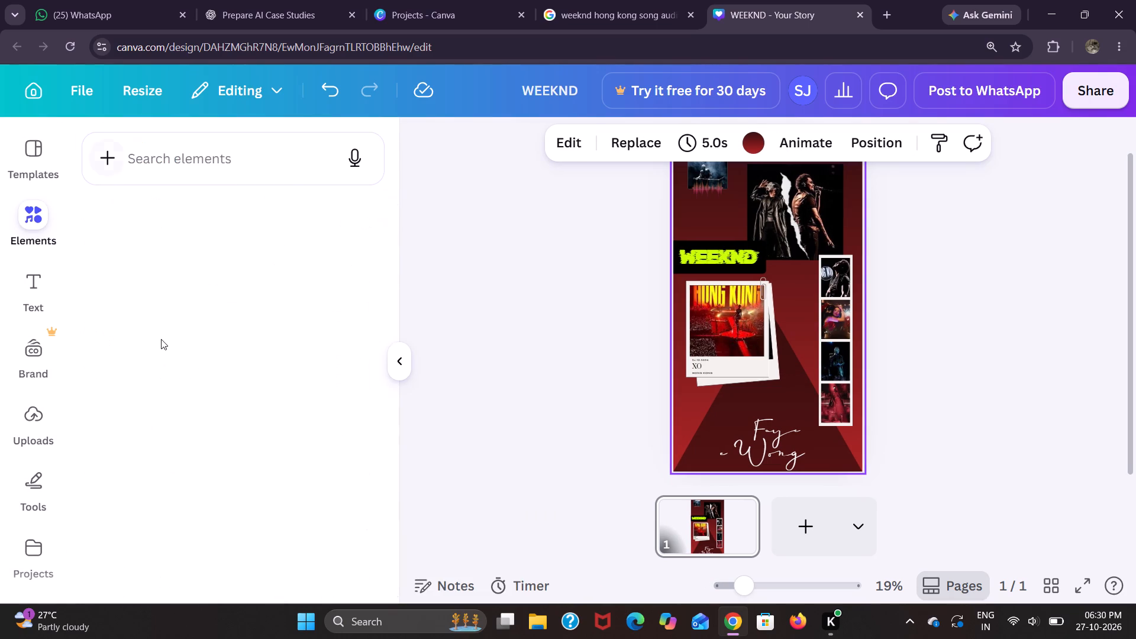
pyautogui.scroll(-1, 158, 413)
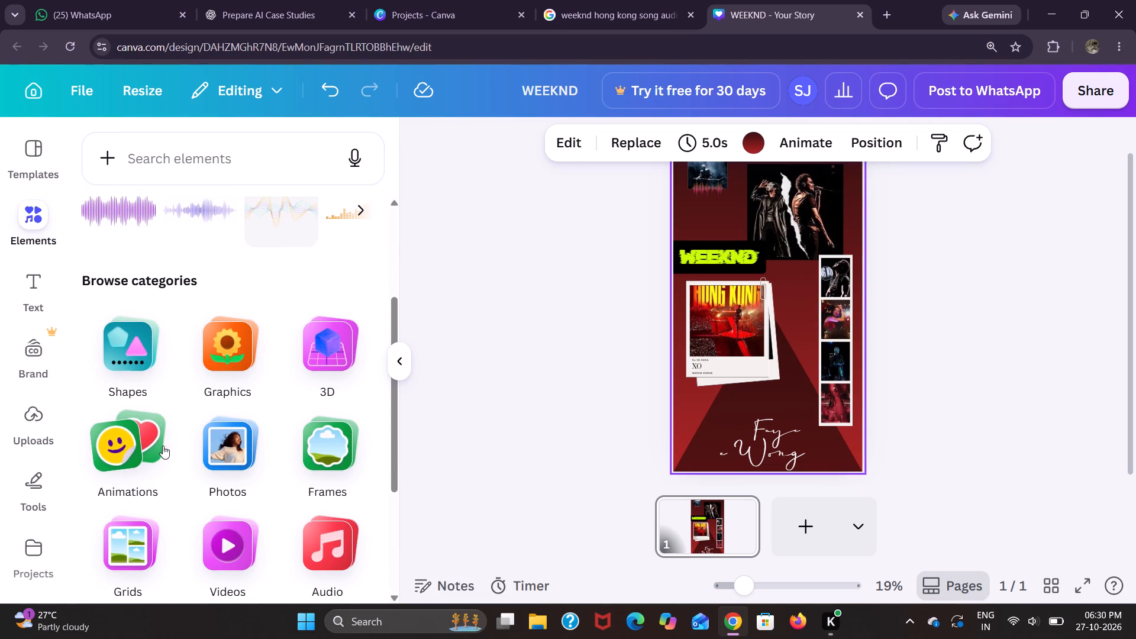
pyautogui.click(137, 457)
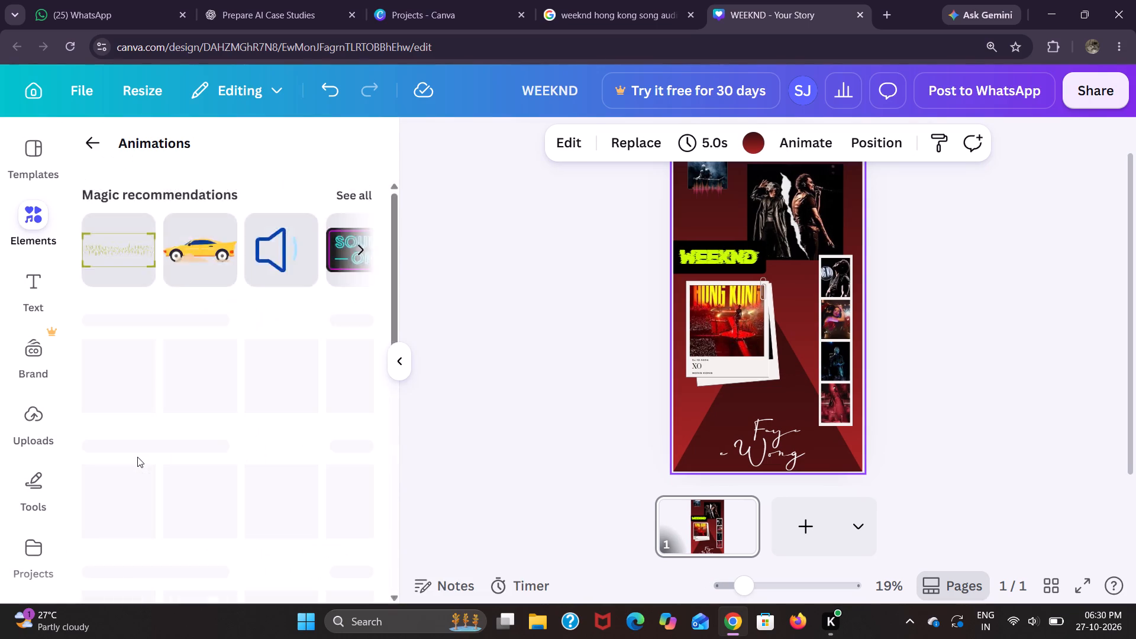
pyautogui.scroll(-5, 204, 435)
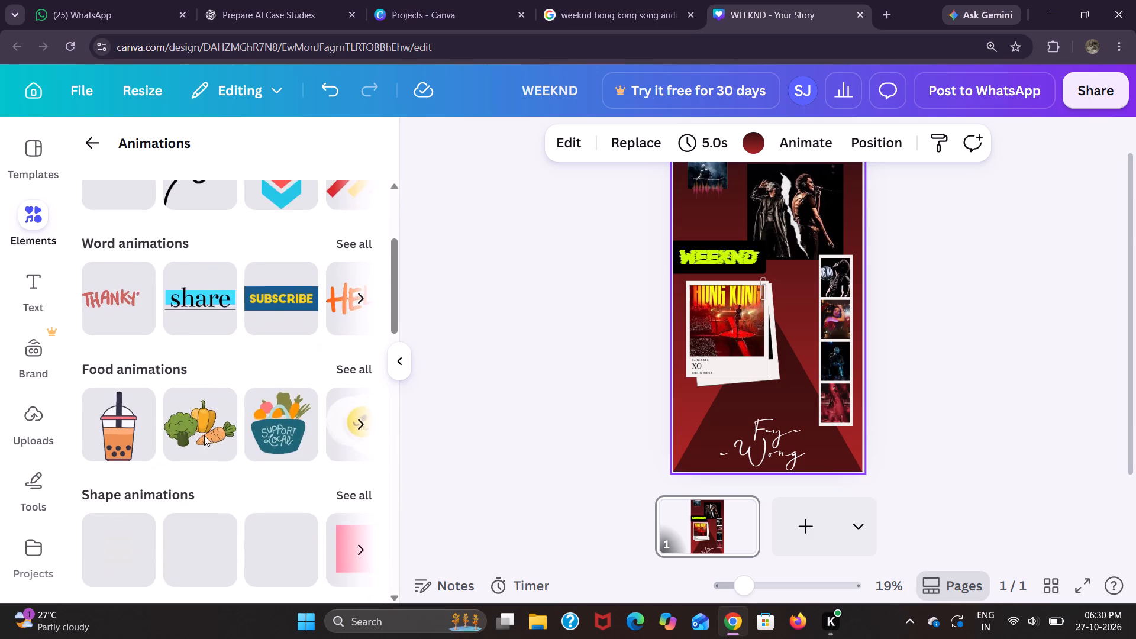
pyautogui.scroll(-4, 204, 435)
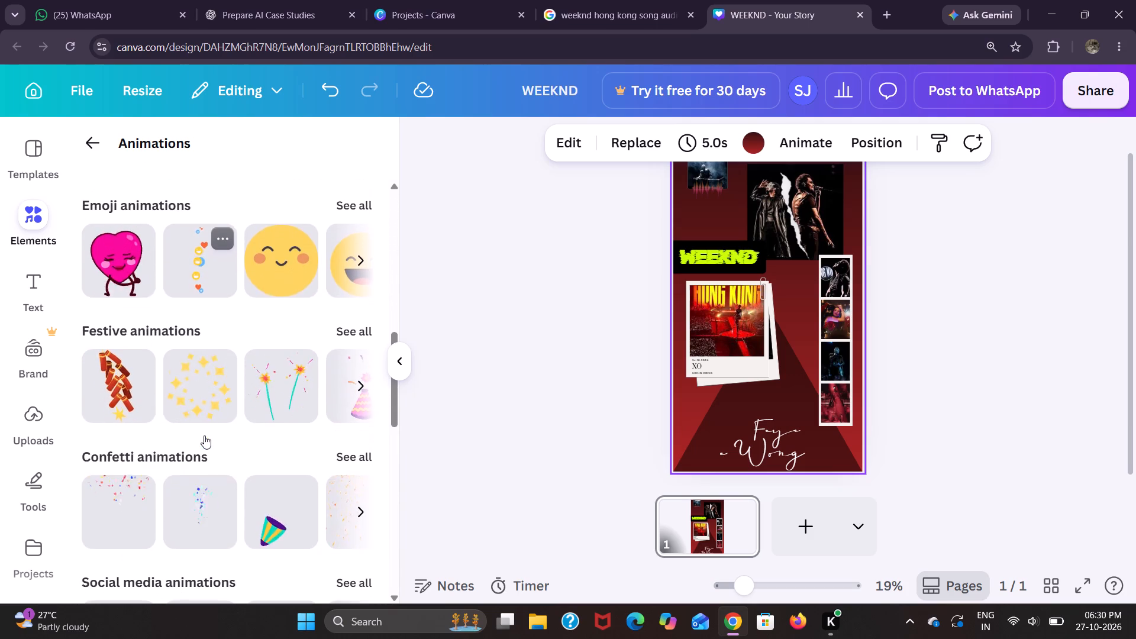
pyautogui.scroll(3, 248, 383)
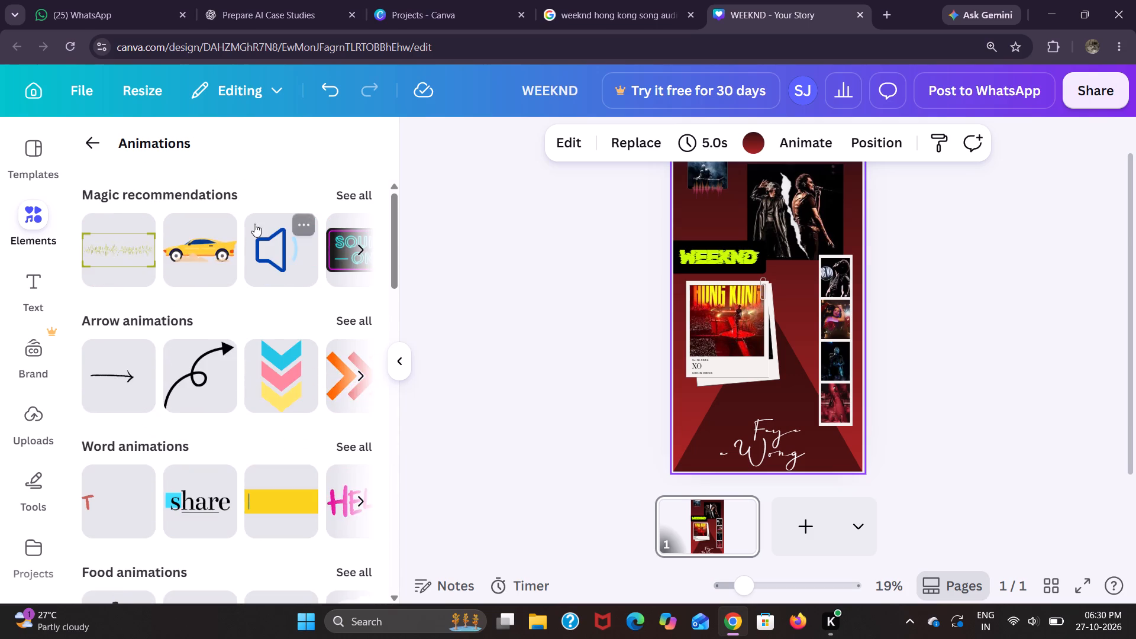
# Look through the complete set of arrow animations for a suitable decoration and leave that collection.
pyautogui.click(356, 317)
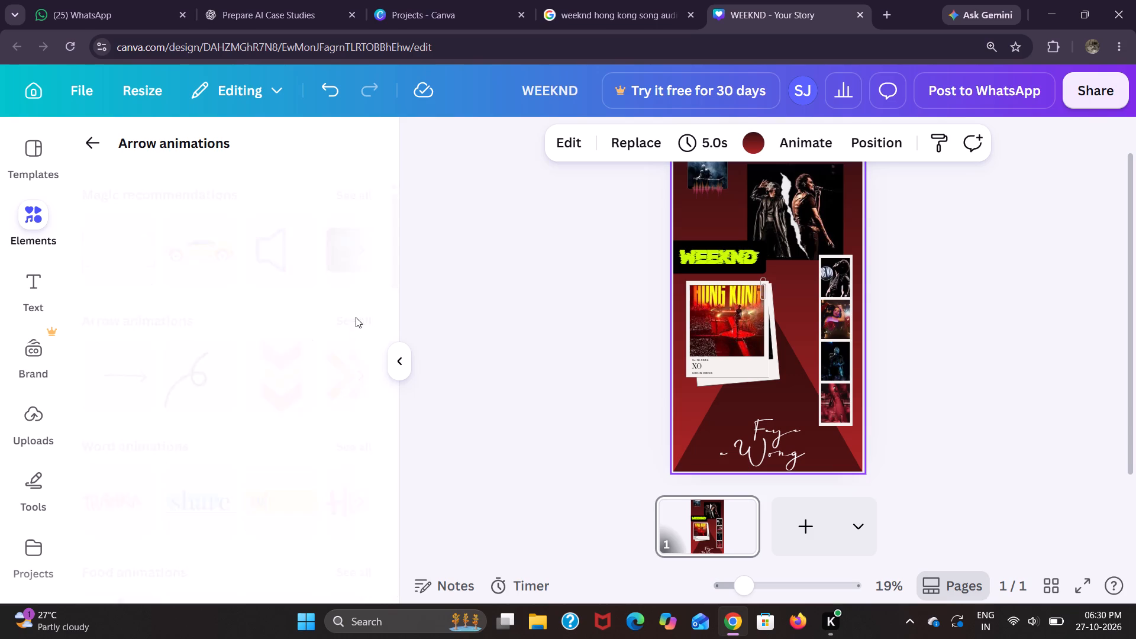
pyautogui.scroll(-5, 356, 317)
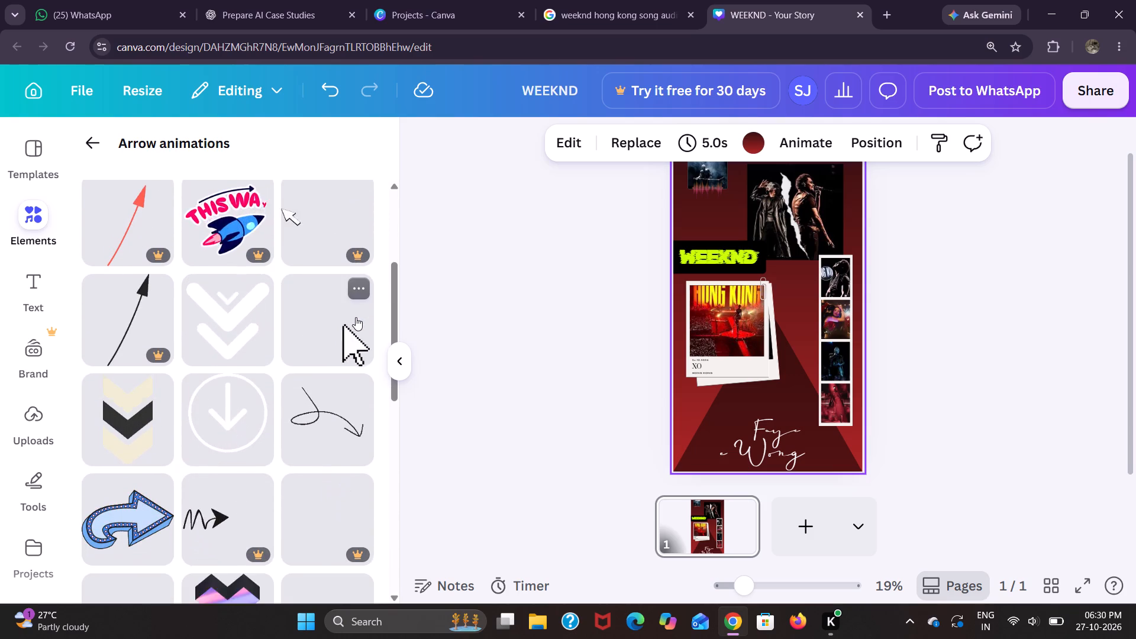
pyautogui.scroll(-7, 356, 317)
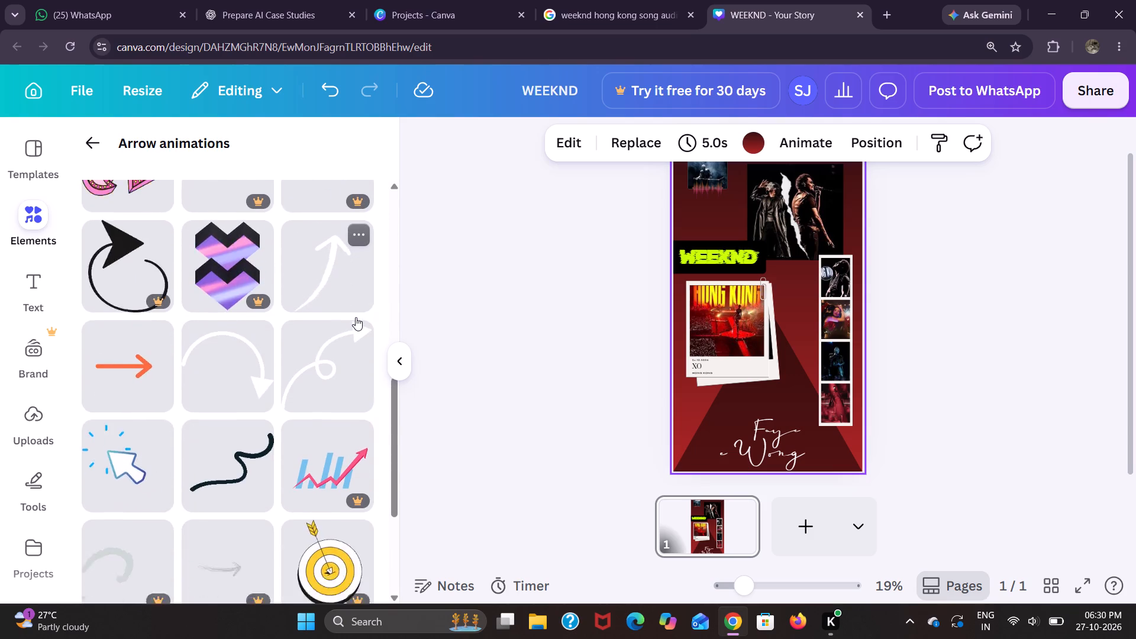
pyautogui.scroll(-6, 356, 317)
pyautogui.scroll(1, 356, 317)
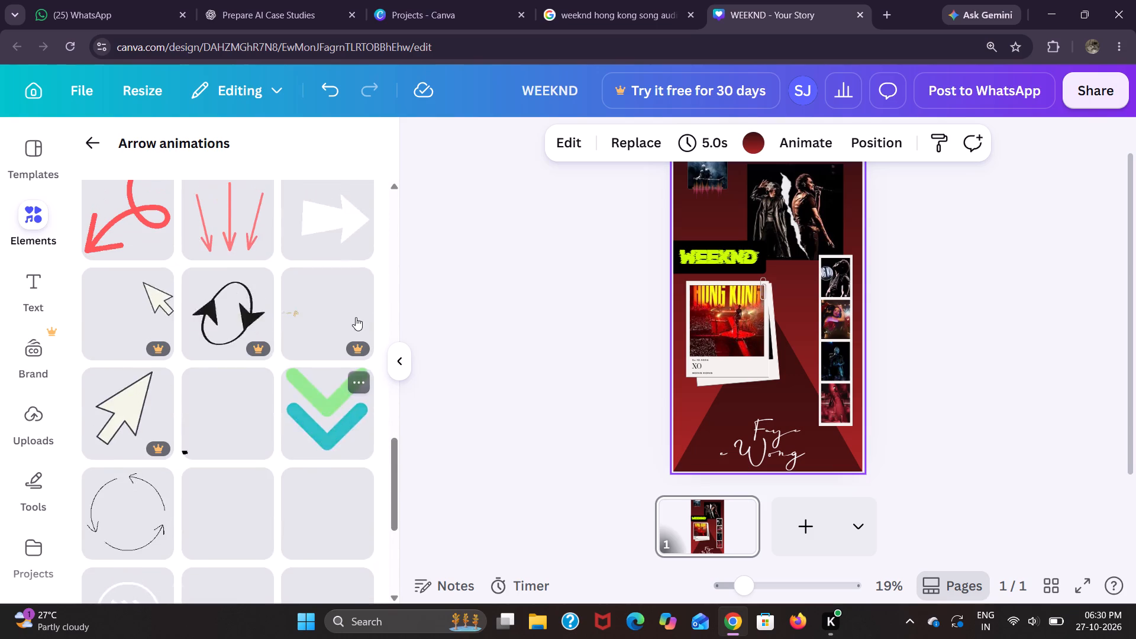
pyautogui.scroll(1, 356, 317)
pyautogui.click(95, 154)
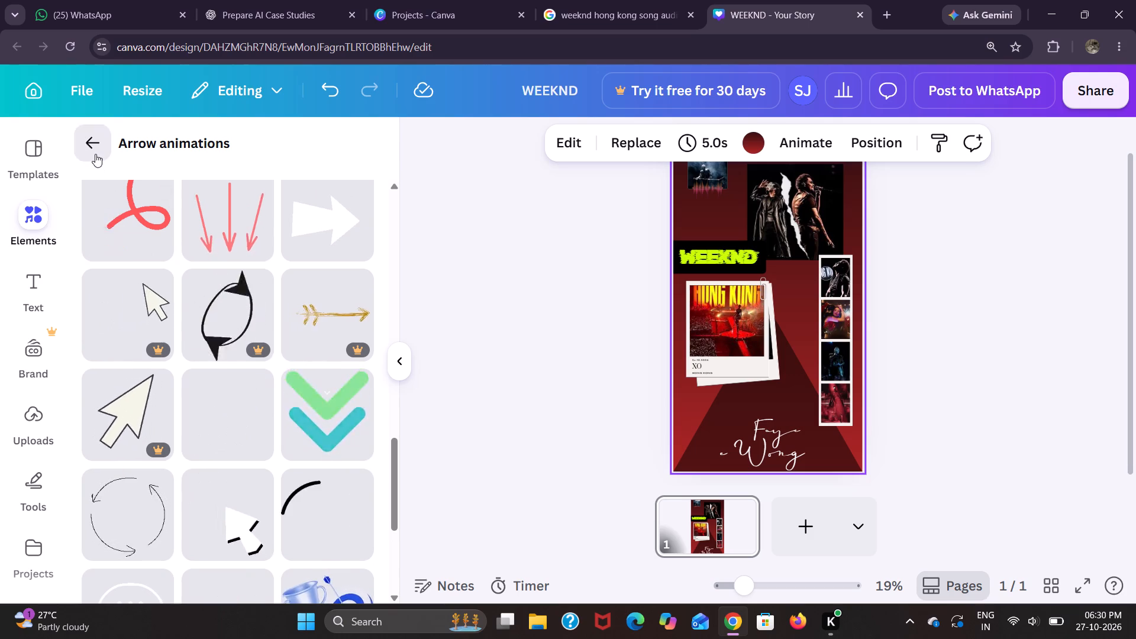
# Add the white twinkling stars animation from the Trending collection, shrink it and place it just above the Faye Wong lettering.
pyautogui.scroll(-6, 231, 407)
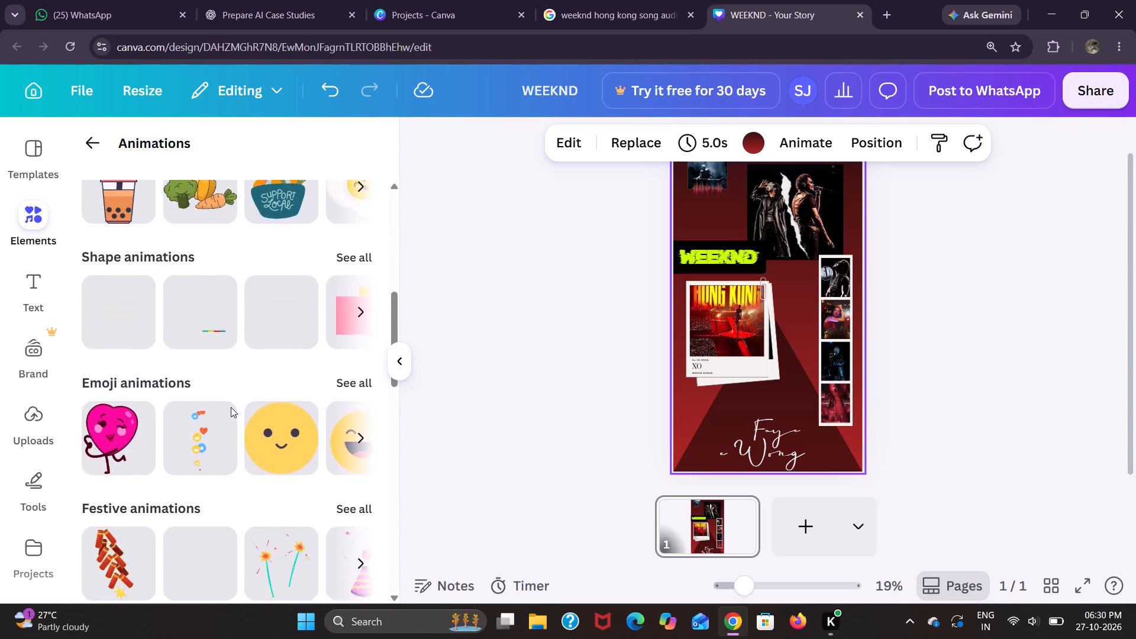
pyautogui.scroll(-7, 231, 407)
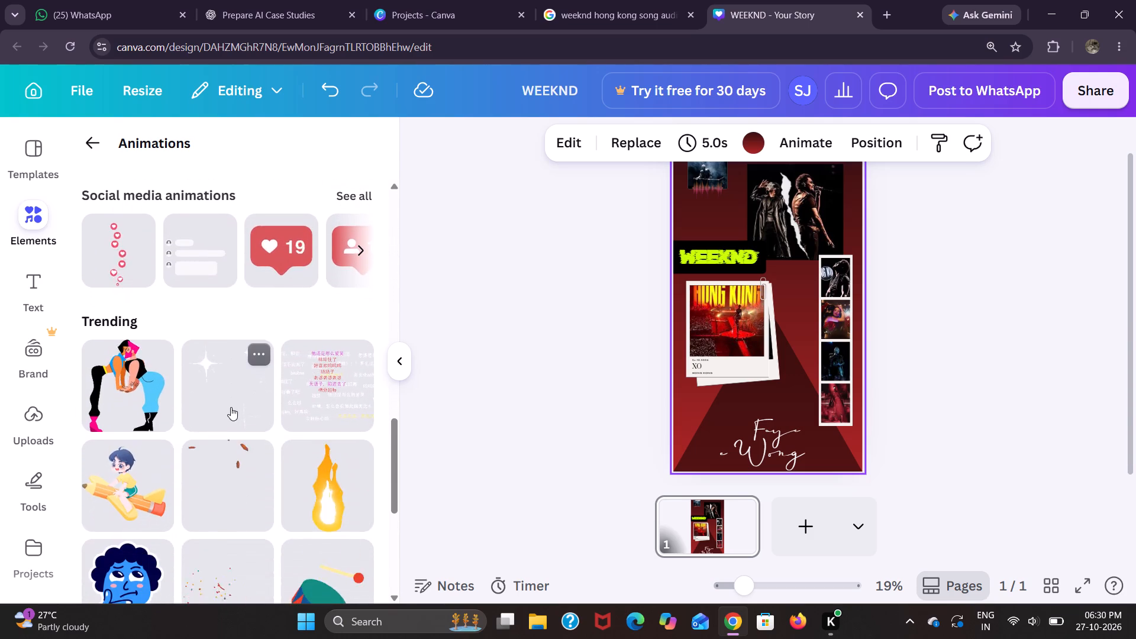
pyautogui.scroll(-5, 231, 407)
pyautogui.scroll(1, 231, 407)
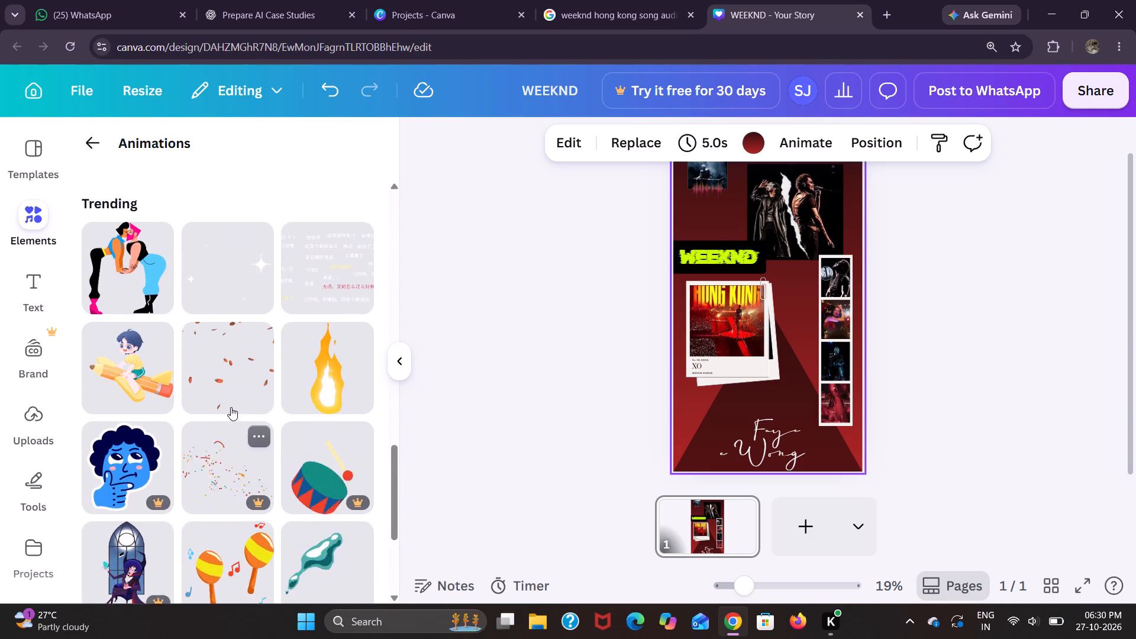
pyautogui.scroll(1, 231, 407)
pyautogui.click(223, 280)
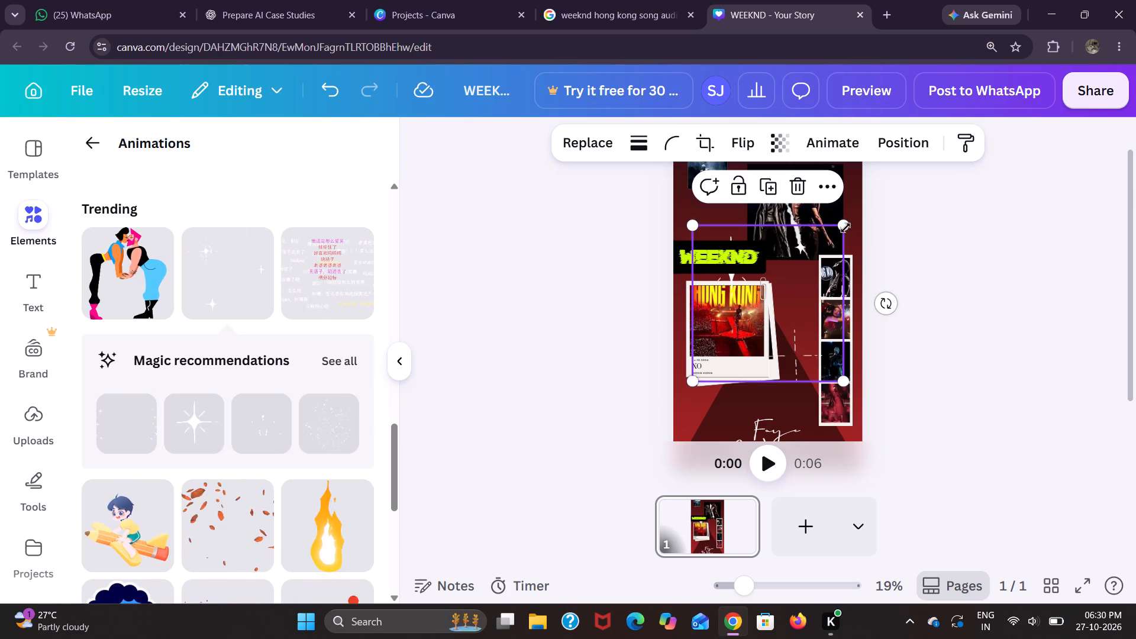
pyautogui.moveTo(849, 222); pyautogui.dragTo(783, 381)
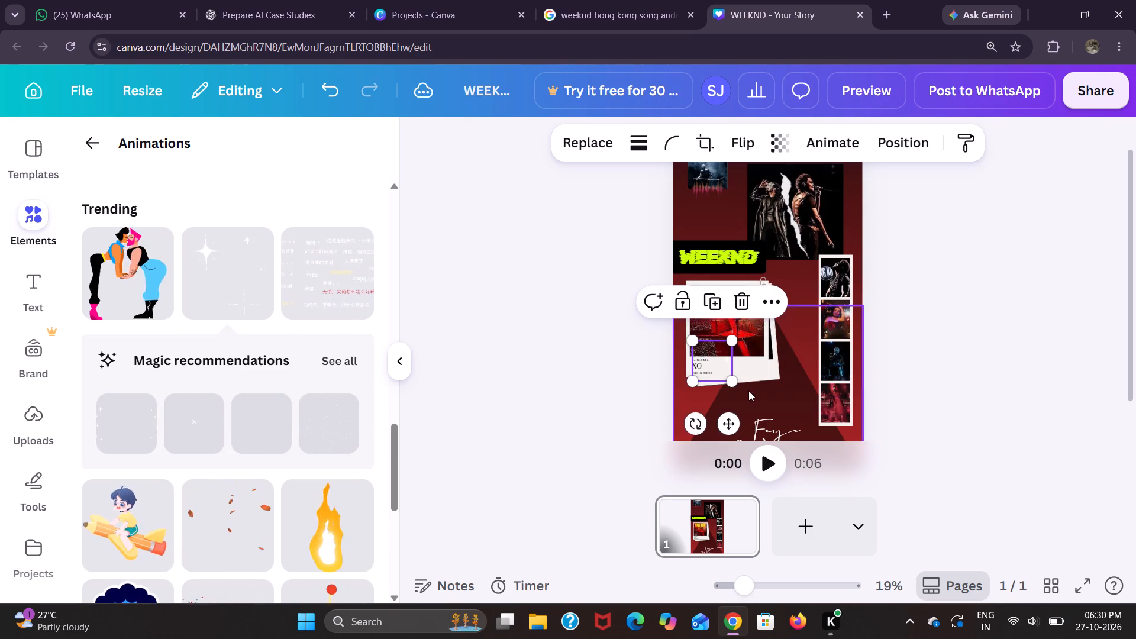
pyautogui.moveTo(709, 363); pyautogui.dragTo(747, 408)
pyautogui.scroll(-2, 895, 377)
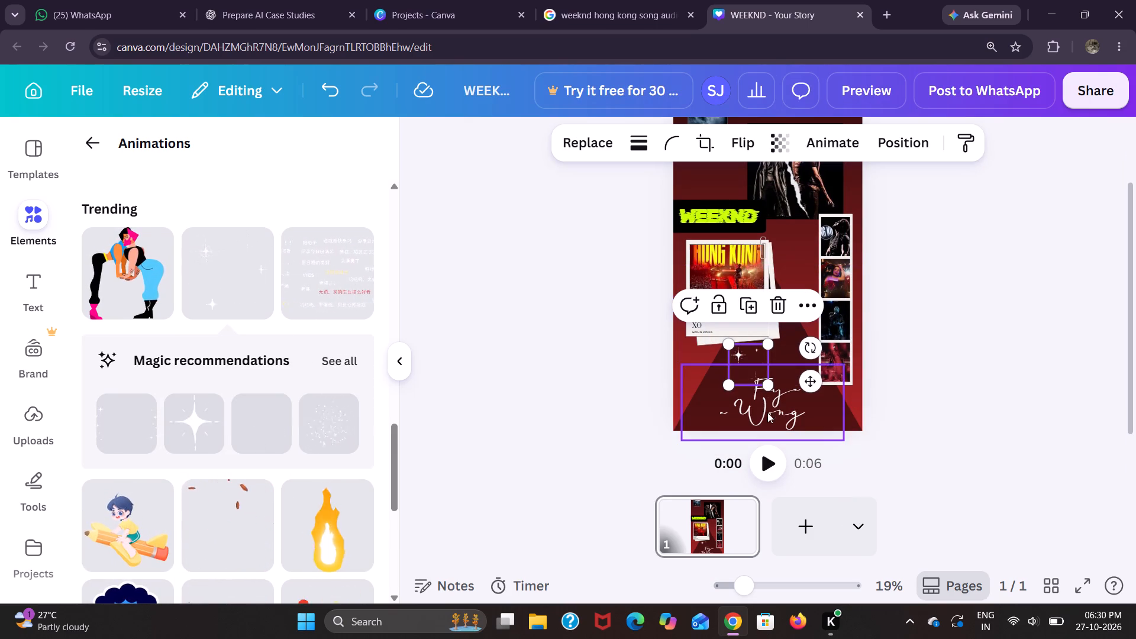
pyautogui.moveTo(745, 364); pyautogui.dragTo(740, 363)
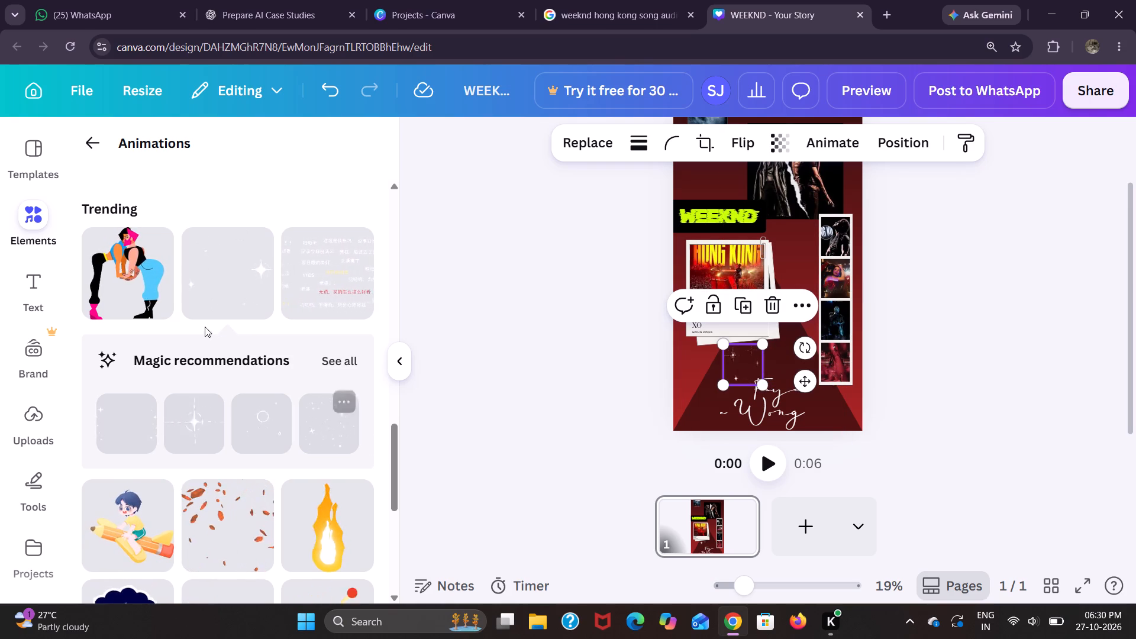
# Add the animated Chinese phrases from the Trending collection and place them in the page's top-left corner, over the small Hong Kong poster.
pyautogui.click(335, 276)
pyautogui.moveTo(806, 248); pyautogui.dragTo(816, 389)
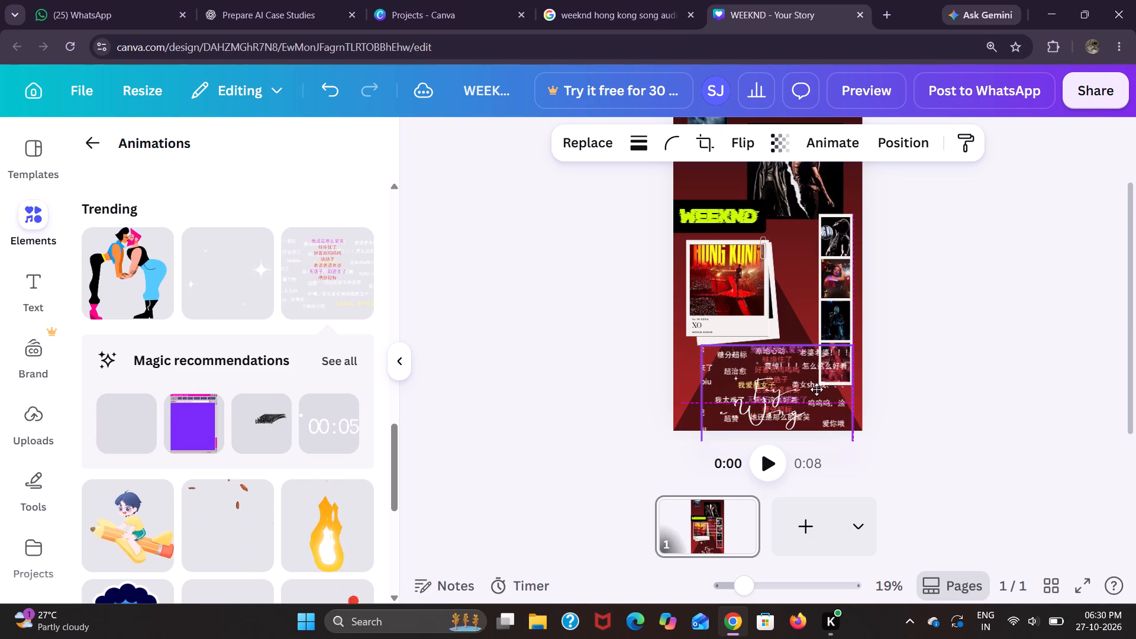
pyautogui.moveTo(816, 389); pyautogui.dragTo(809, 392)
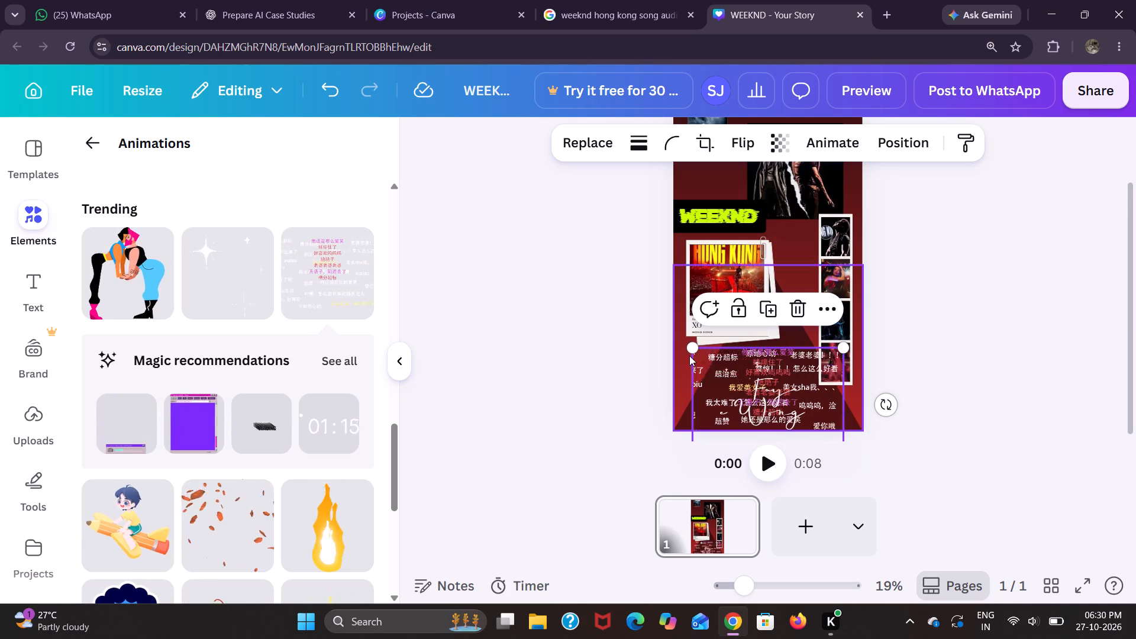
pyautogui.moveTo(693, 351); pyautogui.dragTo(709, 351)
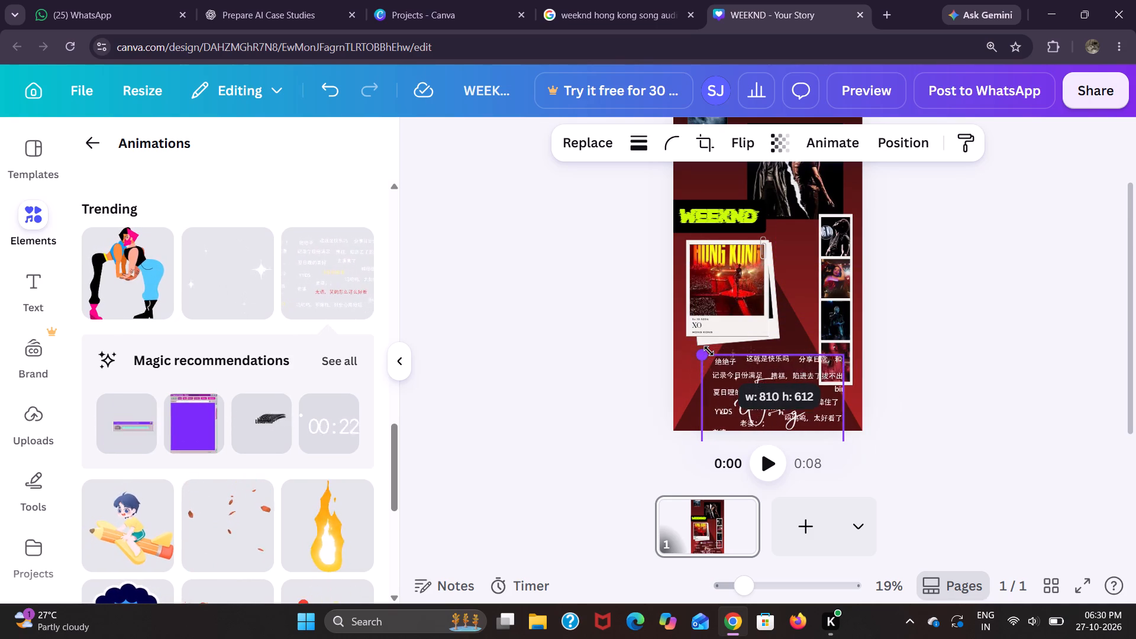
pyautogui.moveTo(709, 351); pyautogui.dragTo(654, 127)
pyautogui.hotkey('ctrl', 'z')
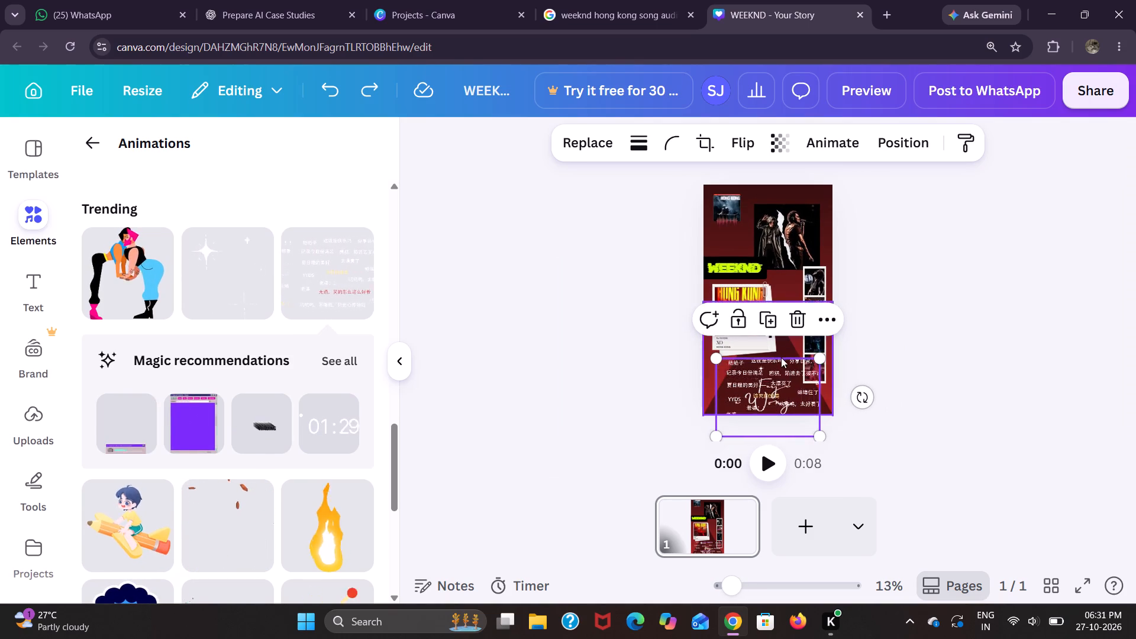
pyautogui.moveTo(792, 366); pyautogui.dragTo(777, 193)
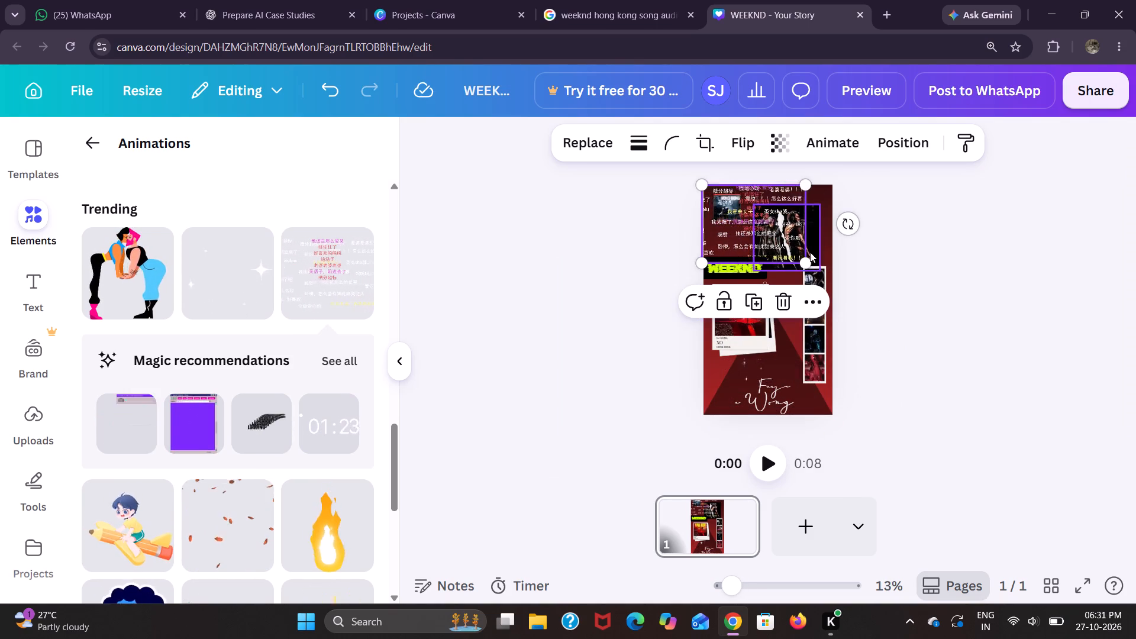
# Shrink the Chinese phrases animation to a small block around the Hong Kong poster and send it to the back.
pyautogui.moveTo(805, 258); pyautogui.dragTo(805, 249)
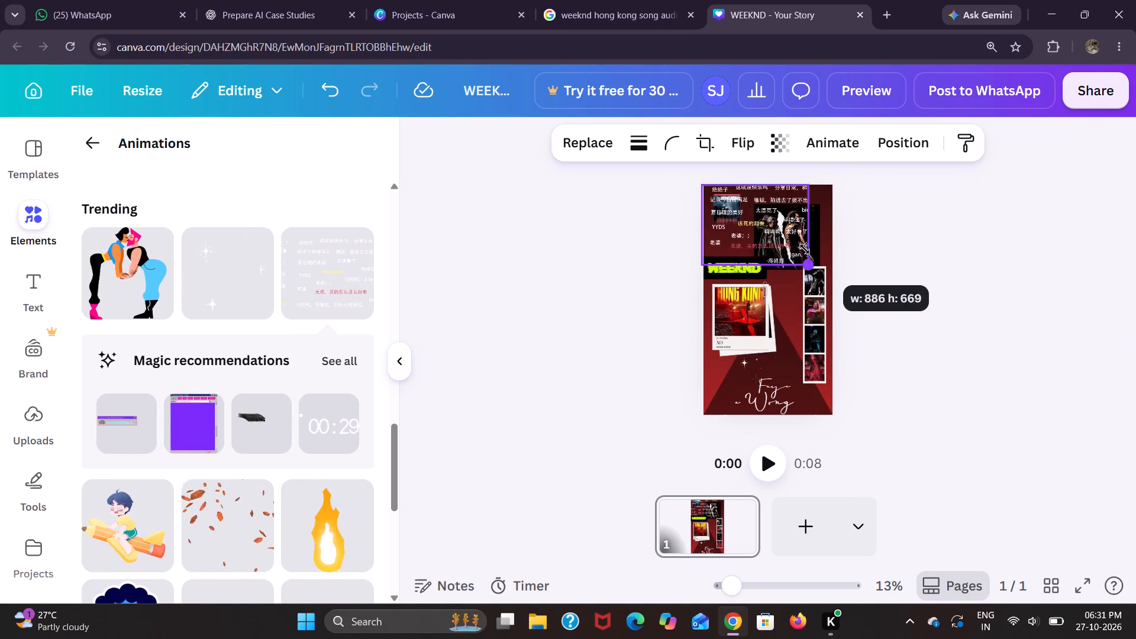
pyautogui.moveTo(805, 249); pyautogui.dragTo(775, 237)
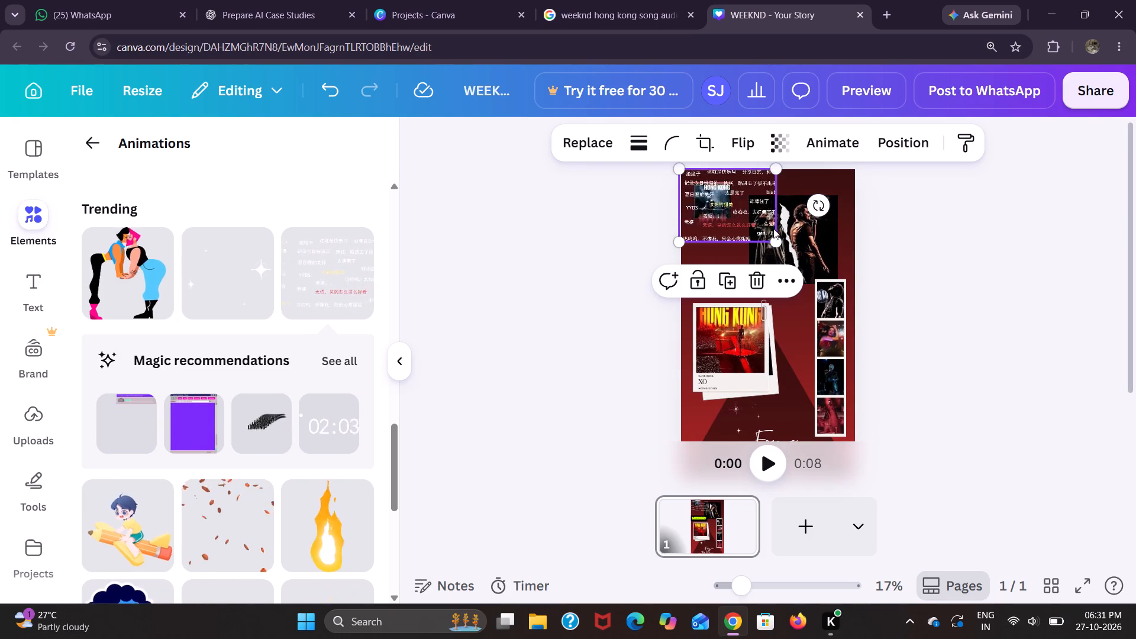
pyautogui.moveTo(777, 241); pyautogui.dragTo(740, 236)
pyautogui.rightClick(730, 199)
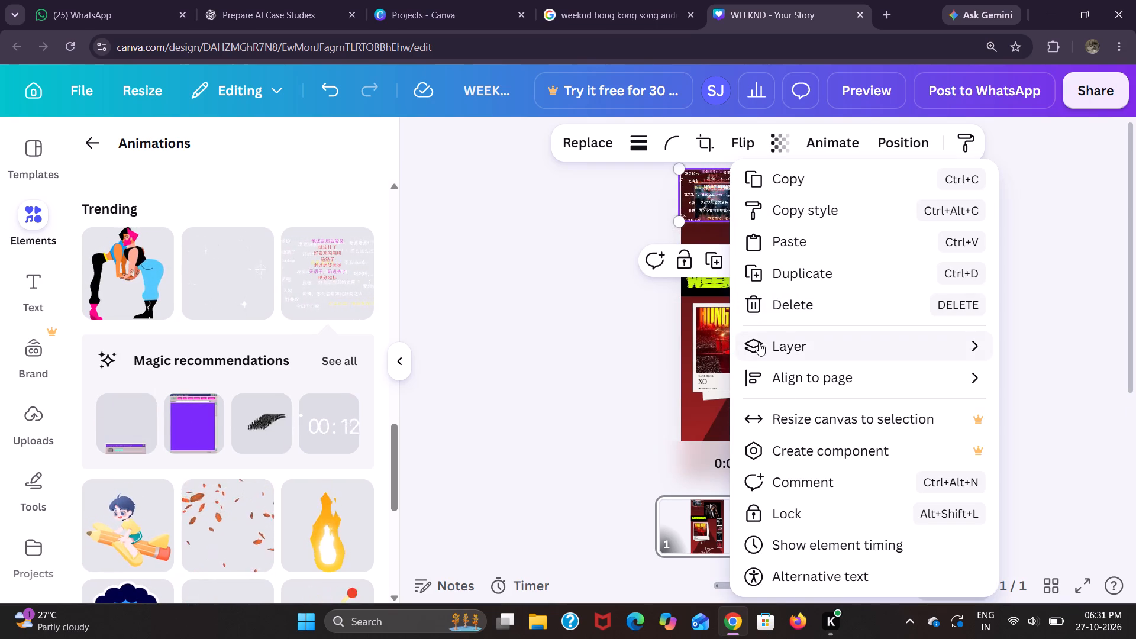
pyautogui.click(642, 438)
pyautogui.click(558, 273)
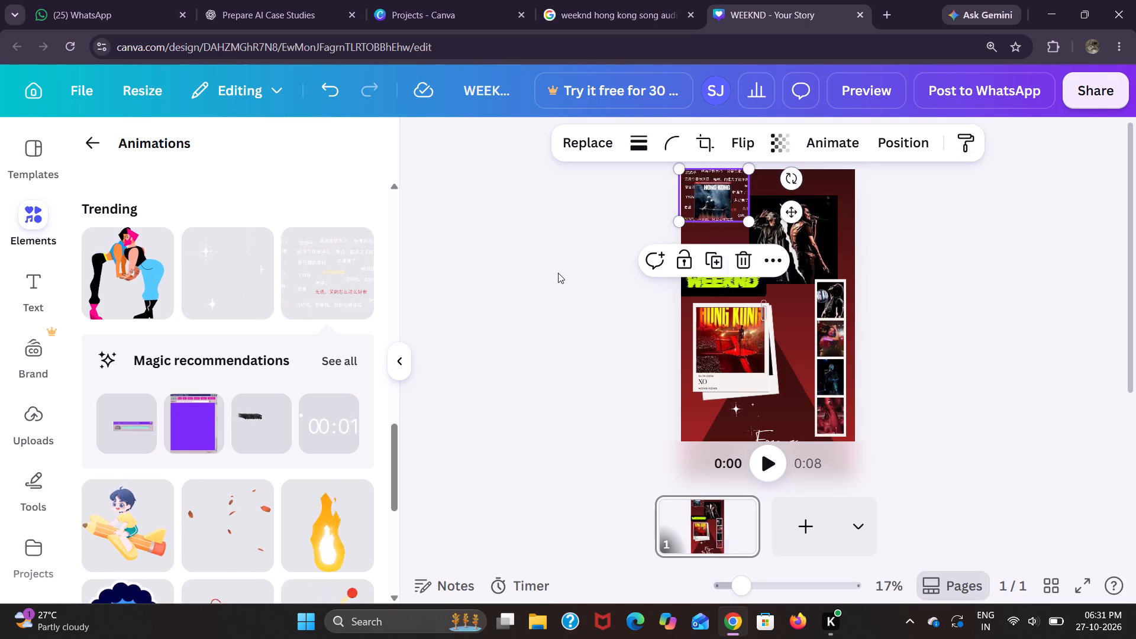
# Enlarge the Chinese phrases animation from its lower-right corner until it overlaps the torn photo of the two singers.
pyautogui.click(972, 215)
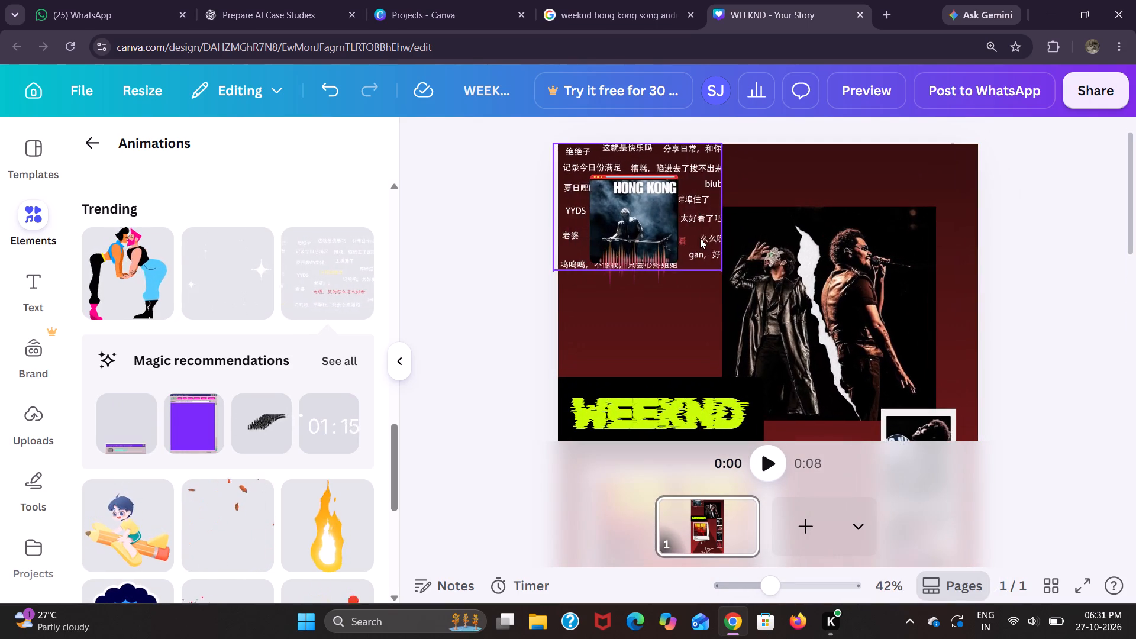
pyautogui.click(707, 246)
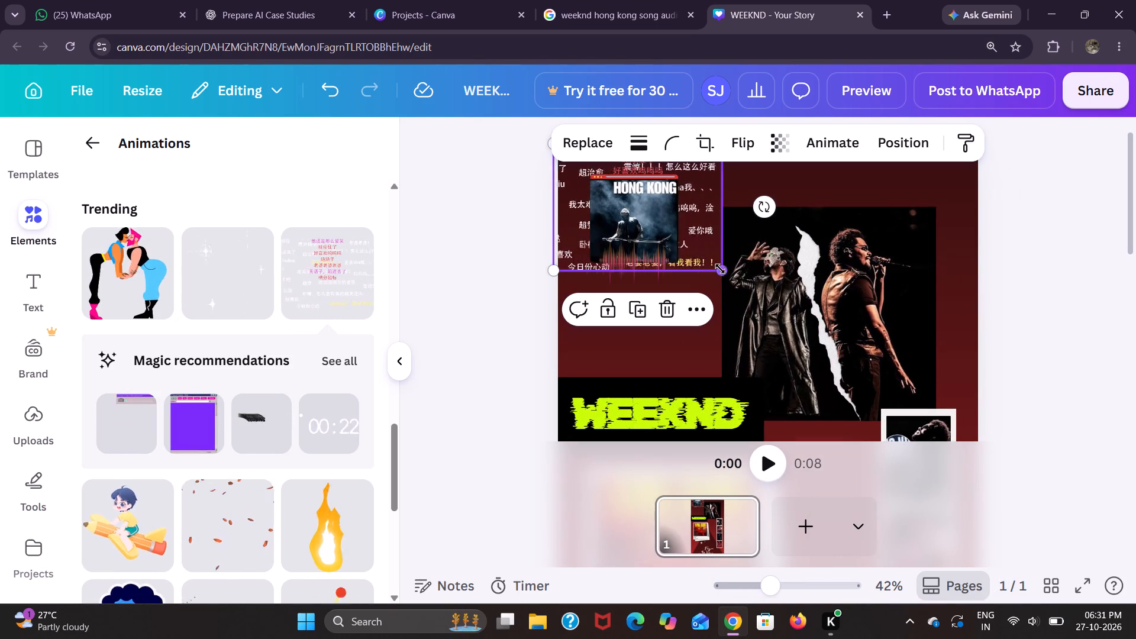
pyautogui.moveTo(721, 272); pyautogui.dragTo(803, 298)
pyautogui.click(803, 298)
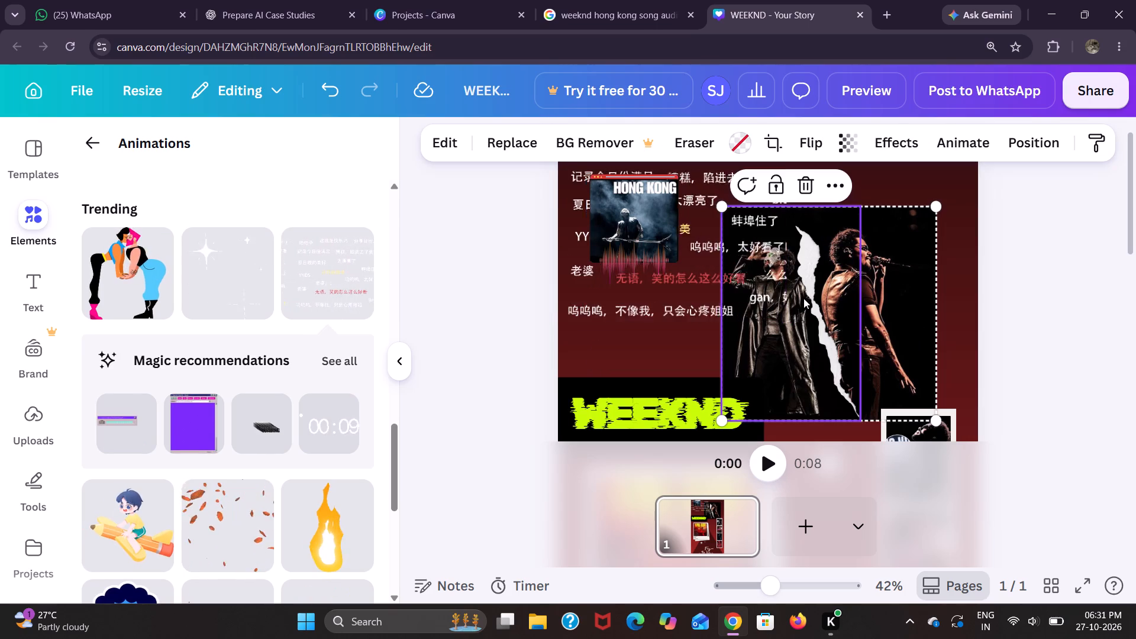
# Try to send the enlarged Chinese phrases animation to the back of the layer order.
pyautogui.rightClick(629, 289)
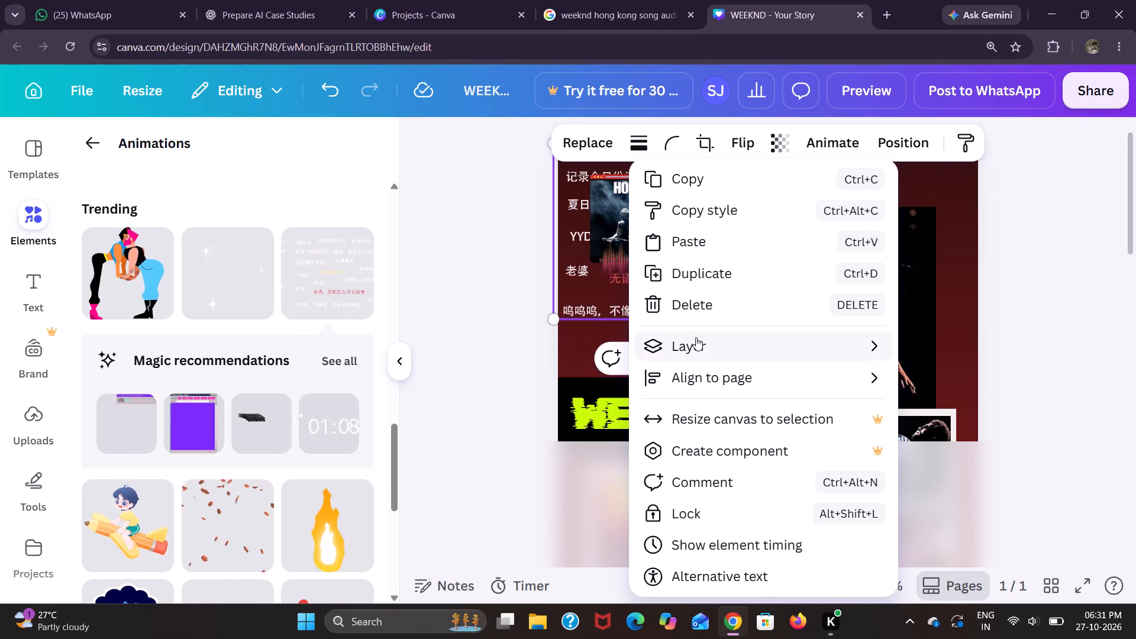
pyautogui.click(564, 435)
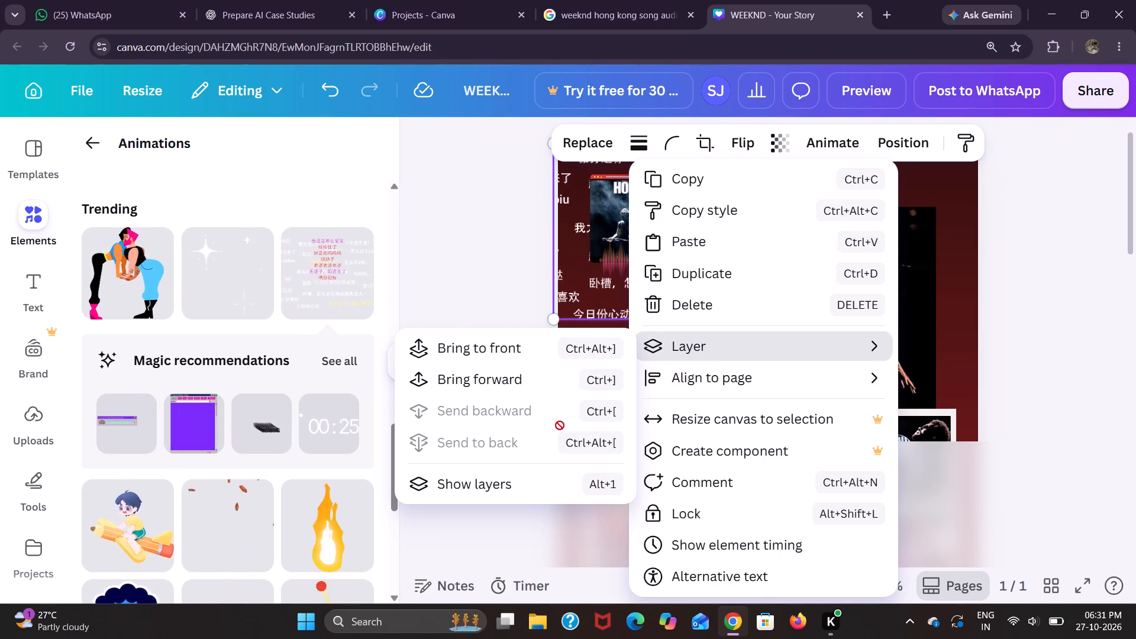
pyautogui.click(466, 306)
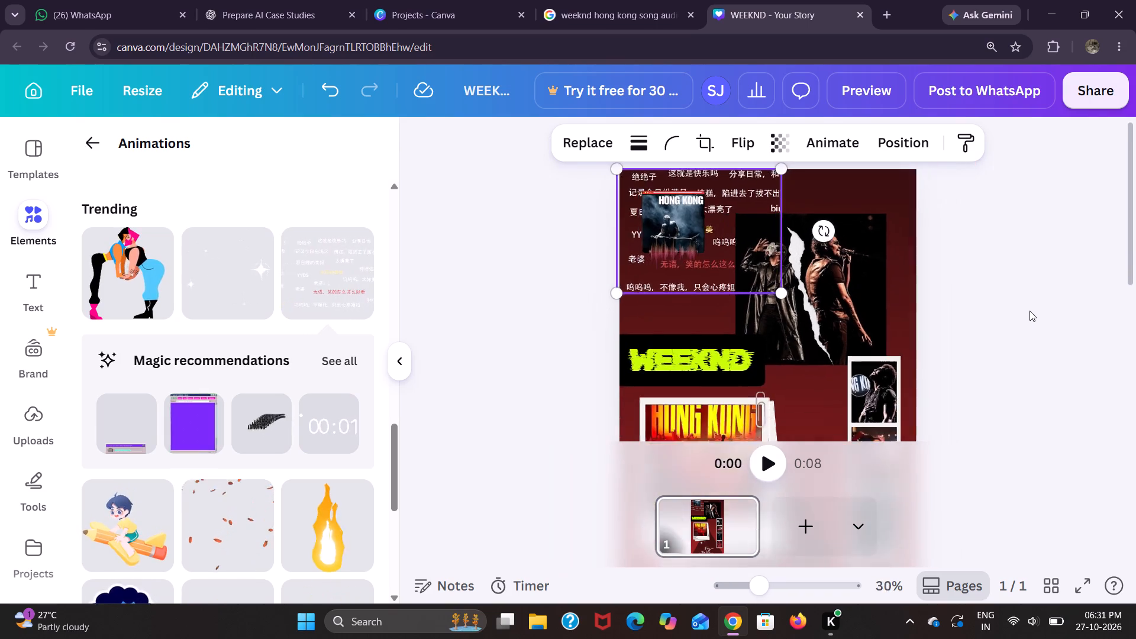
# Check the lower part of the collage and browse further Trending animations for another decoration.
pyautogui.scroll(-4, 1029, 311)
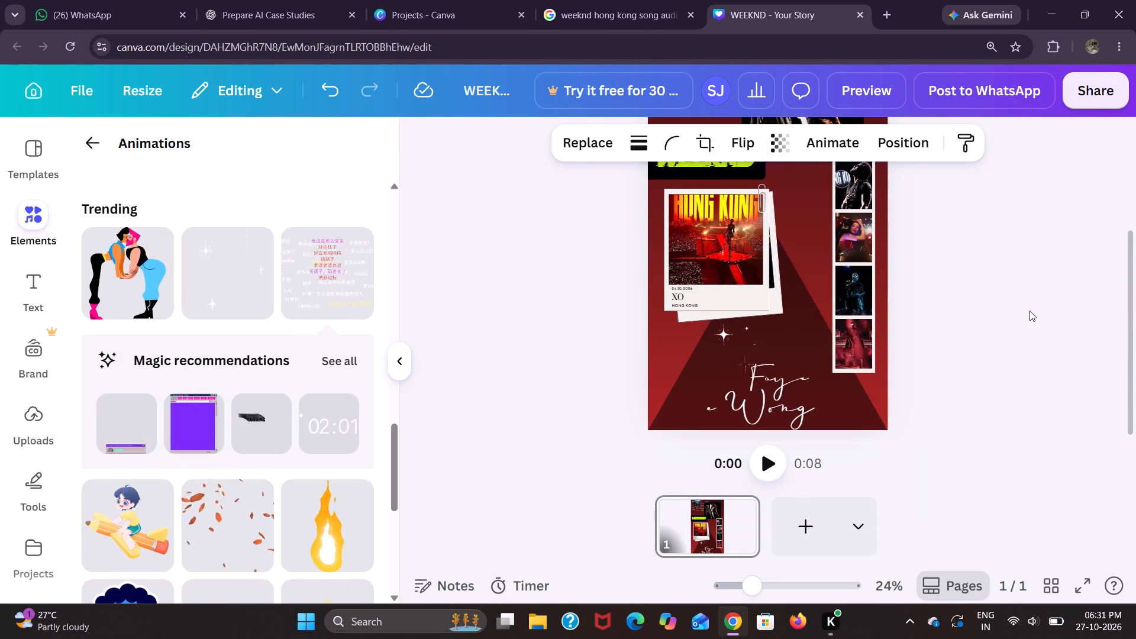
pyautogui.scroll(-2, 314, 475)
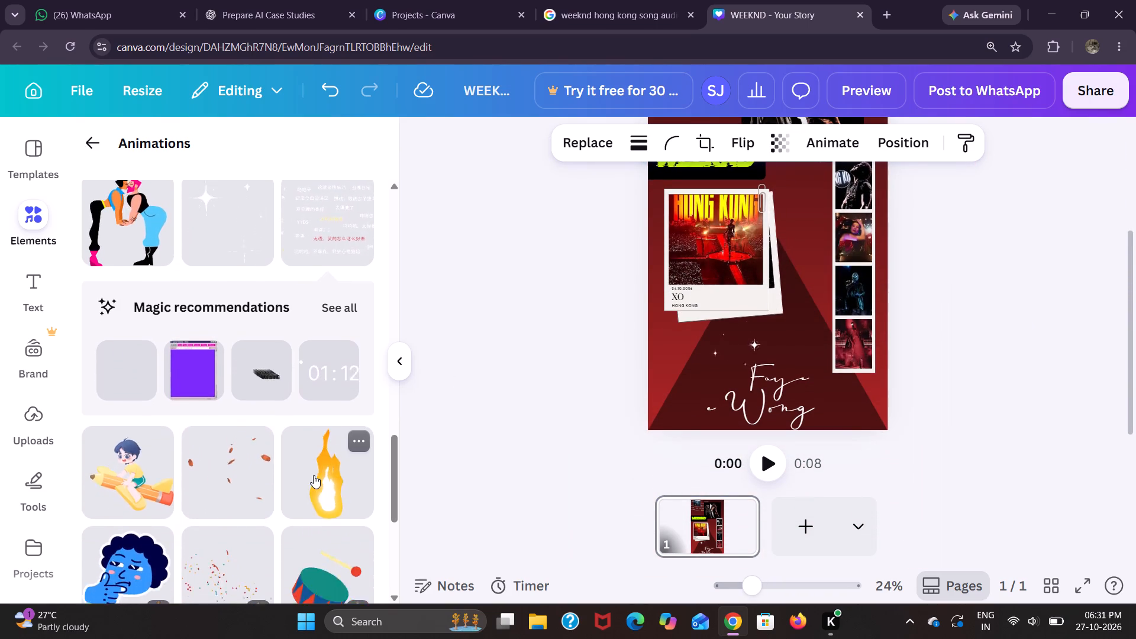
pyautogui.scroll(-4, 314, 475)
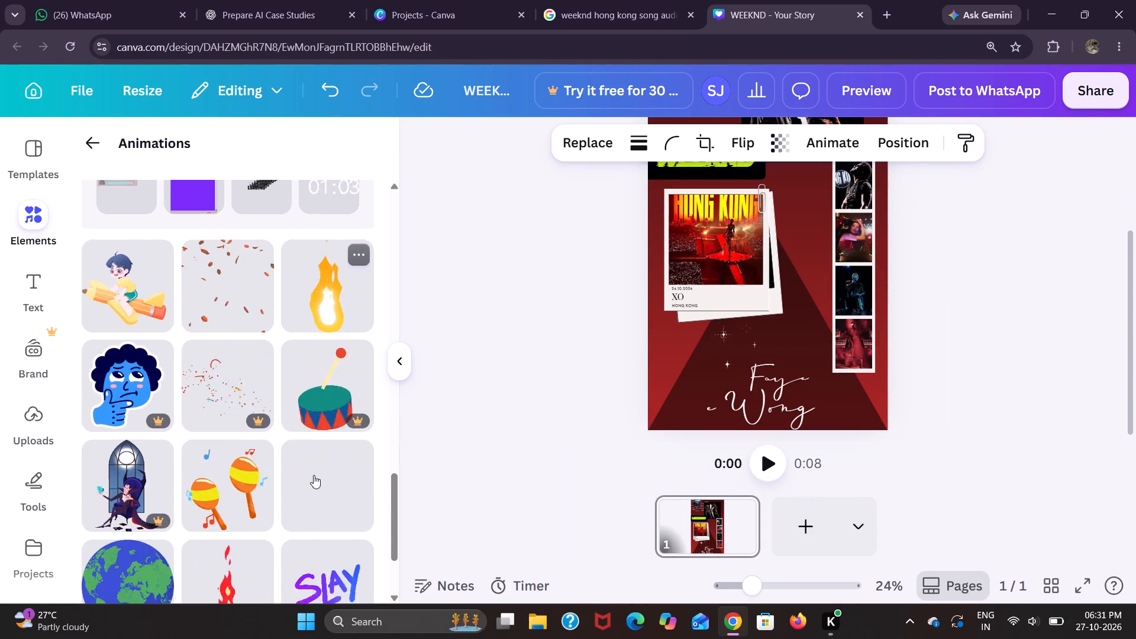
pyautogui.scroll(-7, 314, 475)
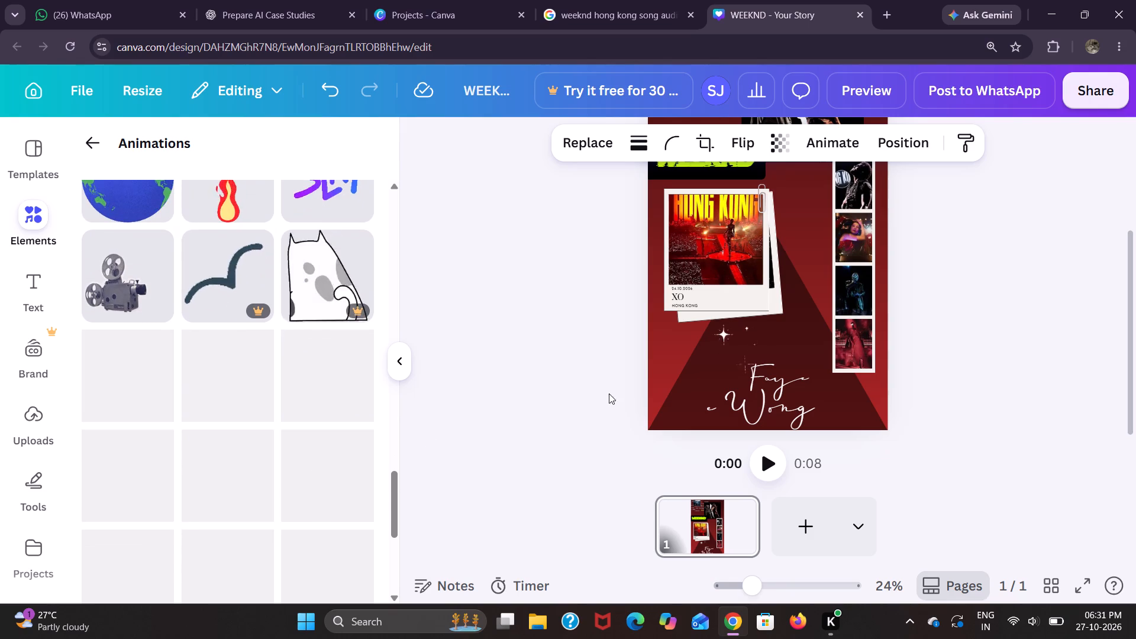
# Open the download settings for sharing the finished collage.
pyautogui.click(1090, 99)
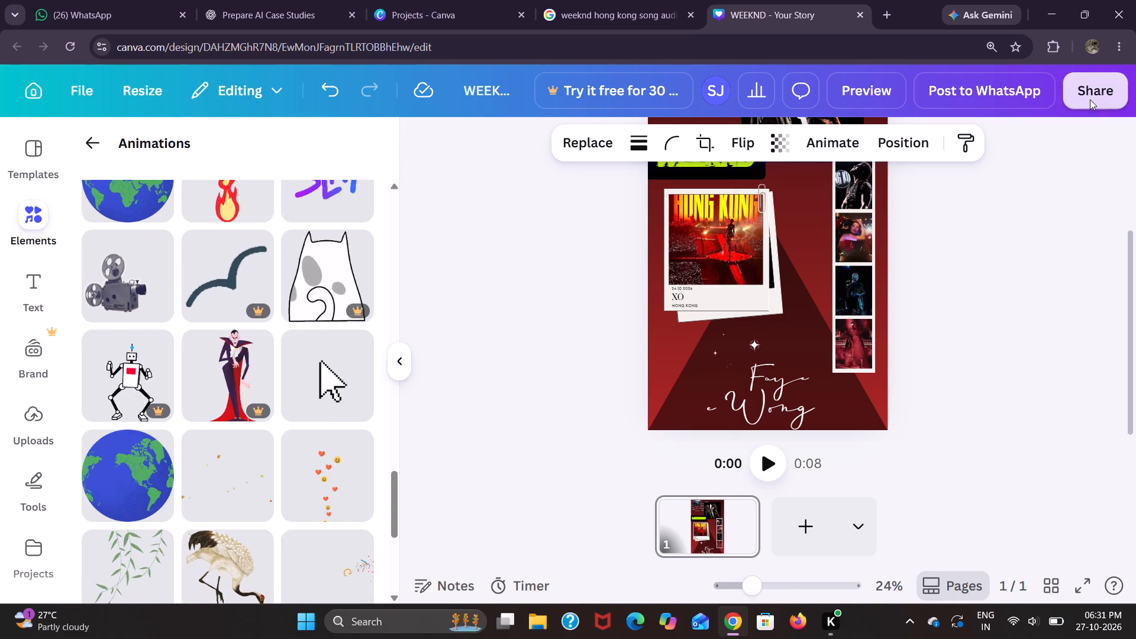
pyautogui.click(806, 527)
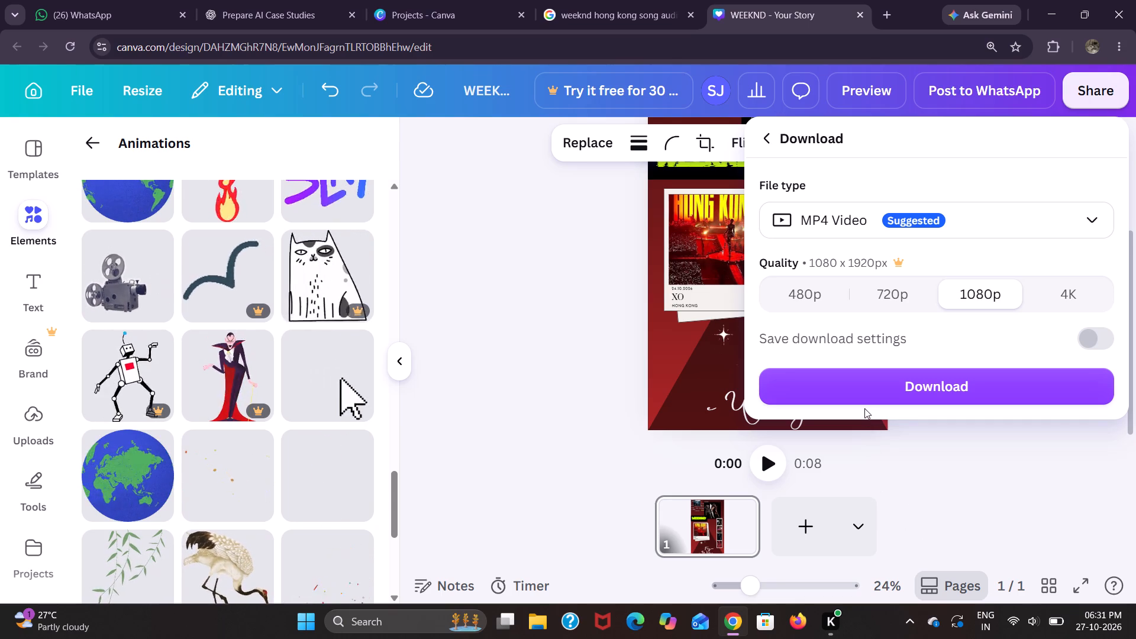
# Download the finished WEEKND collage as an MP4 video at 1080p quality.
pyautogui.click(851, 394)
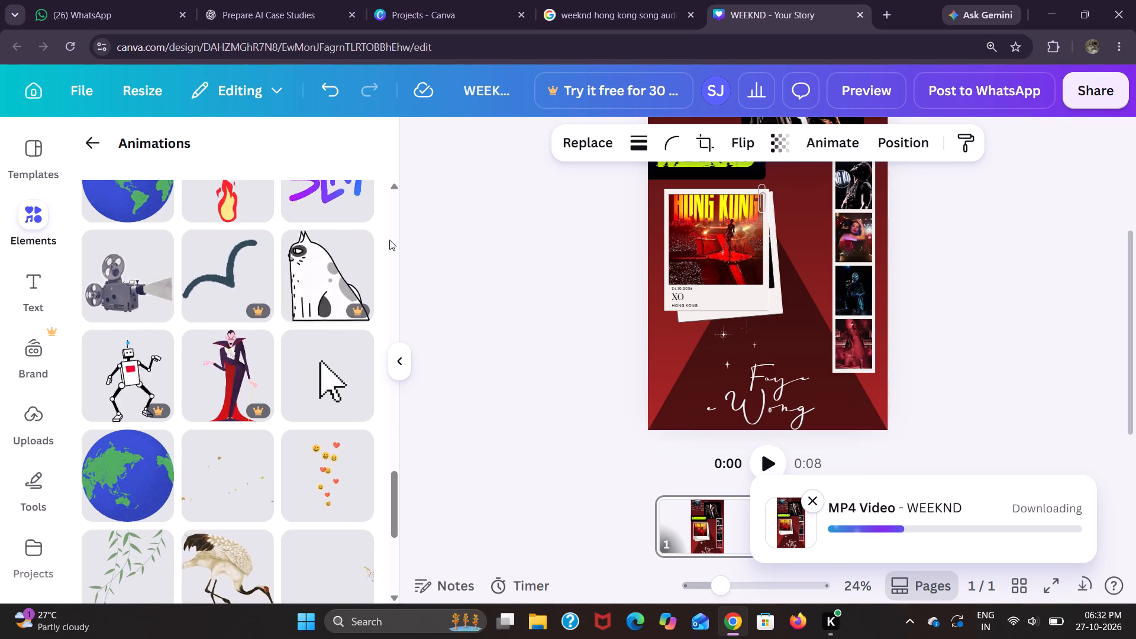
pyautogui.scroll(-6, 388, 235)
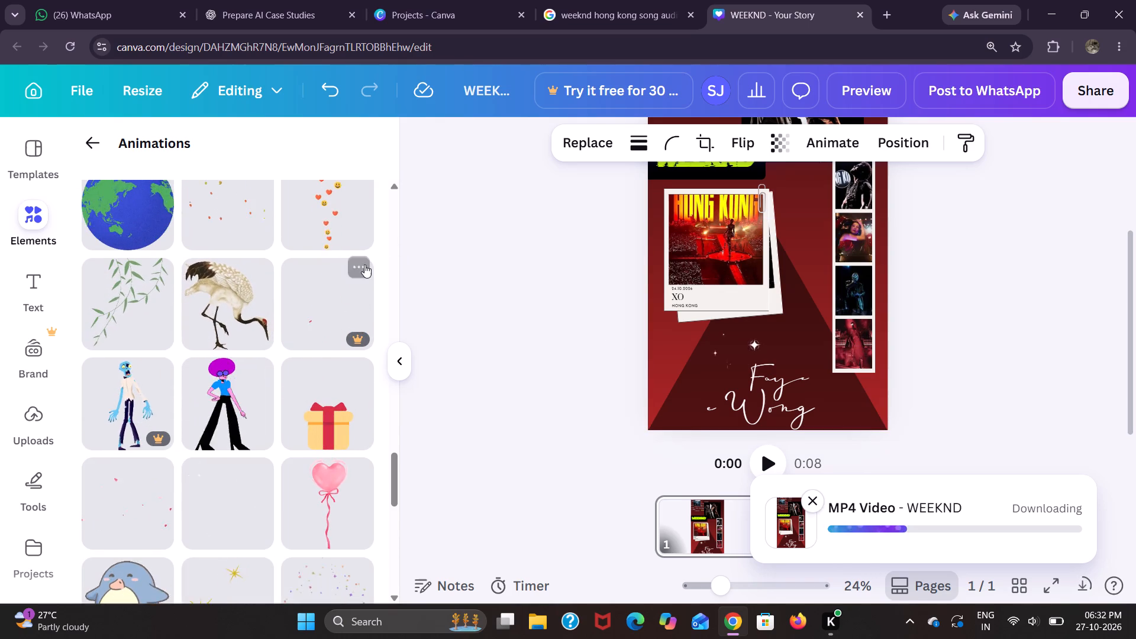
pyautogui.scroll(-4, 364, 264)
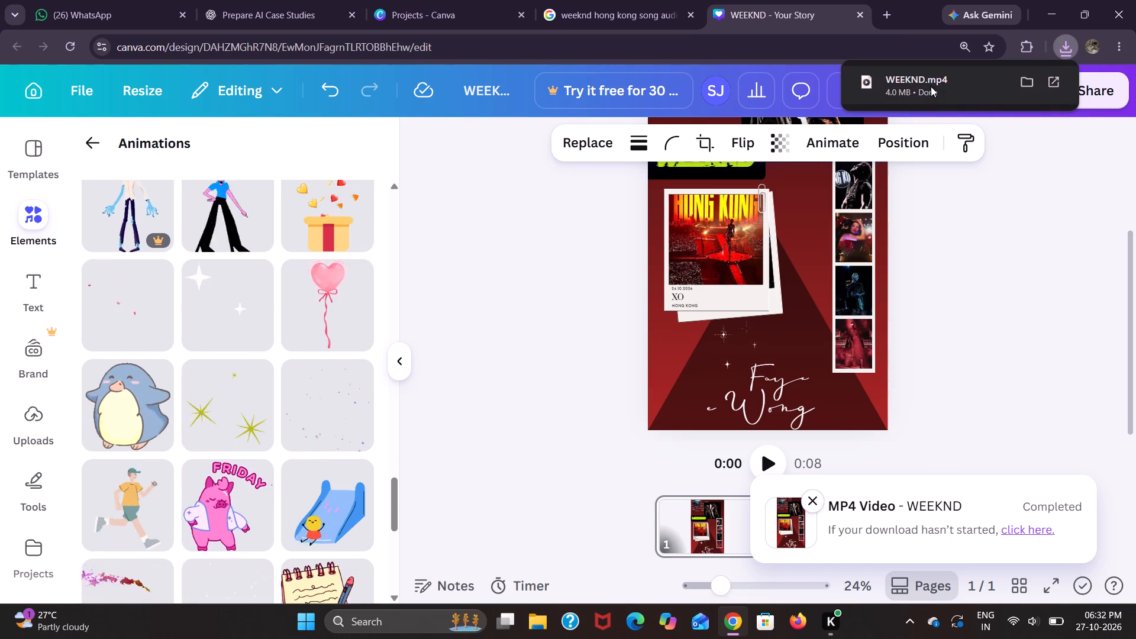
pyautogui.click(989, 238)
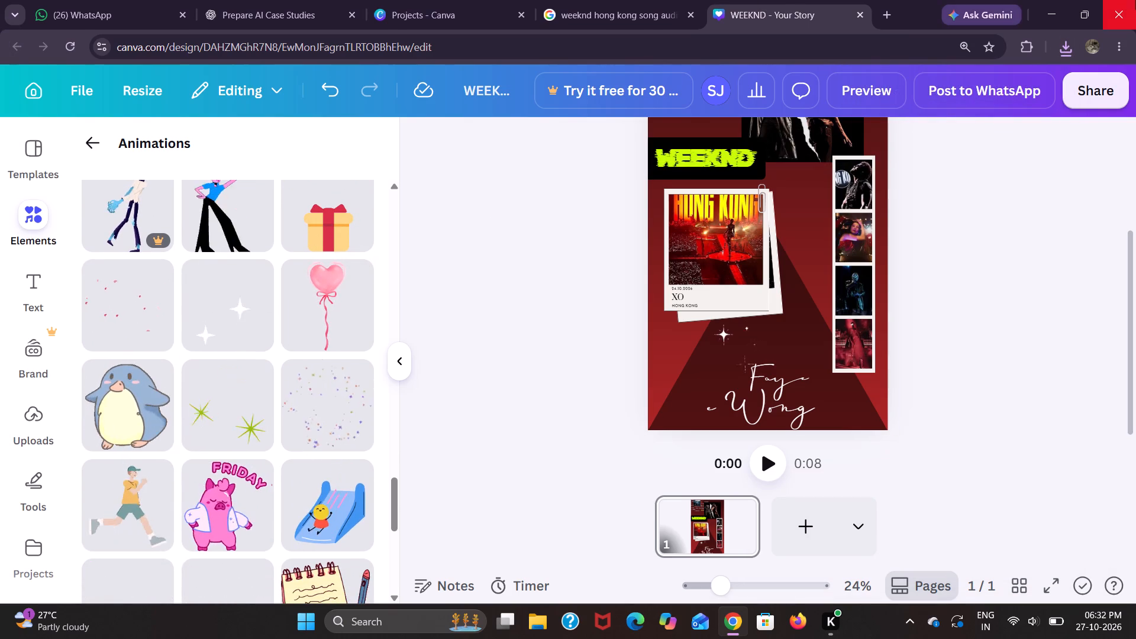
# Close the browser window with all its open tabs.
pyautogui.click(1135, 0)
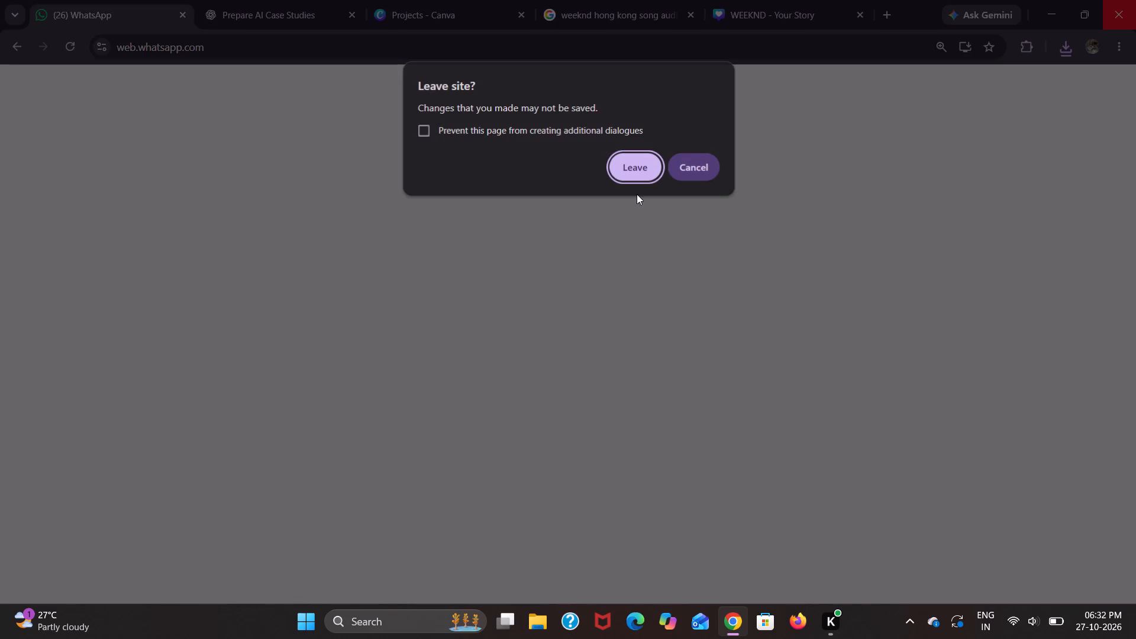